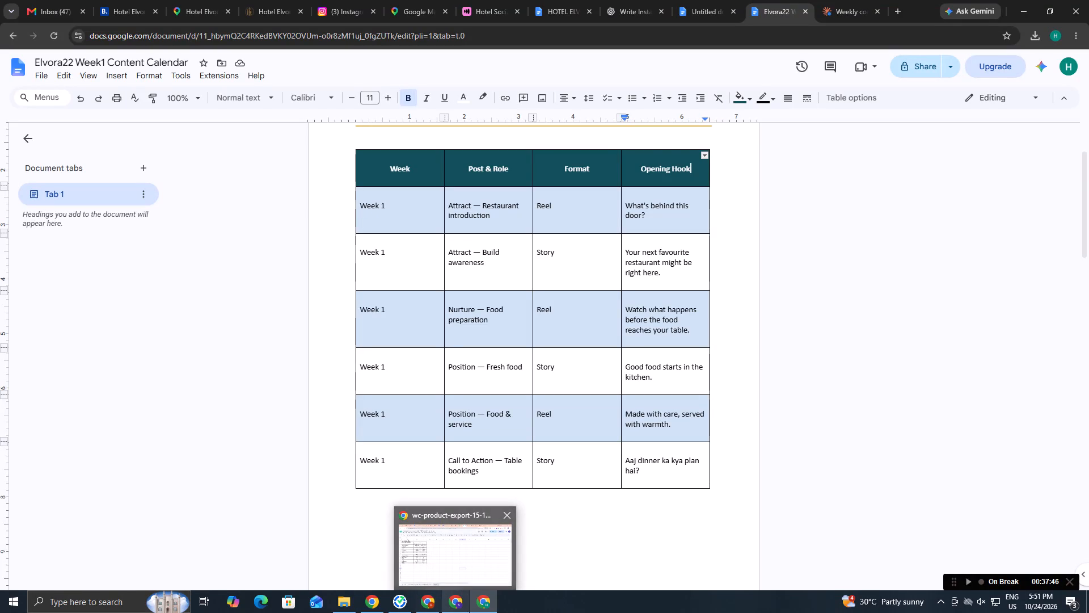
Switch to the browser window with the Google Ads campaigns page and resume the paused work timer.
click(455, 604)
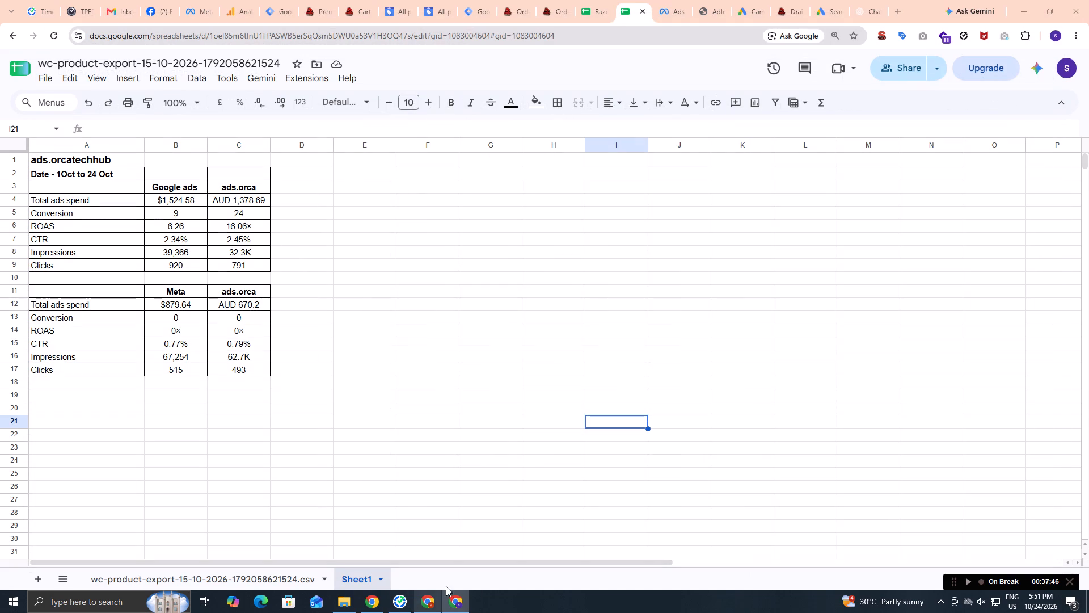
click(750, 6)
click(970, 579)
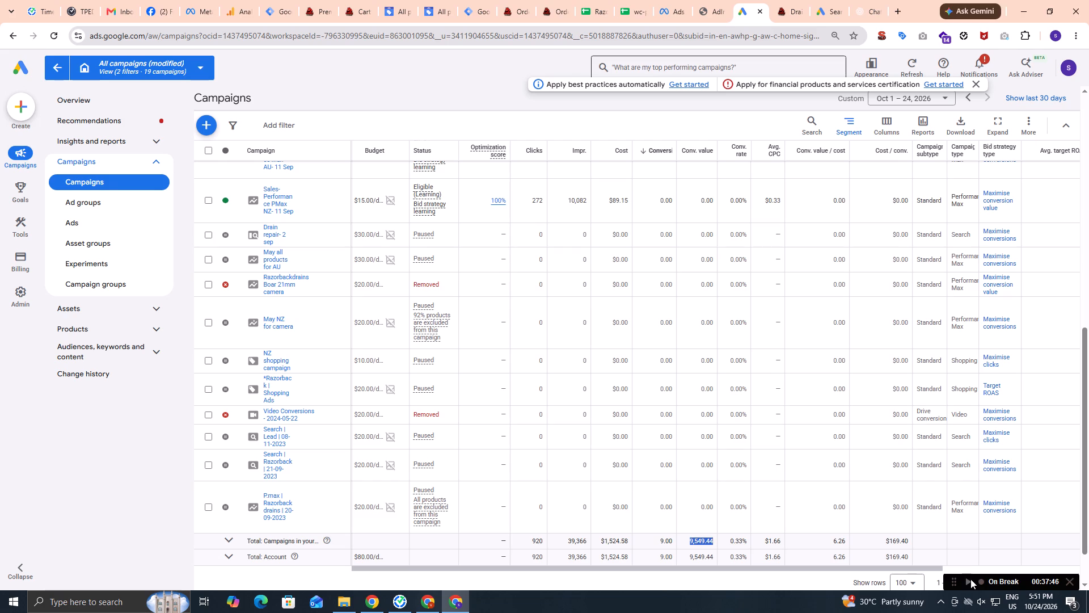
Reload the Google Ads campaigns list and set its date range to 17–24 October 2026.
scroll(659, 422, up, 6)
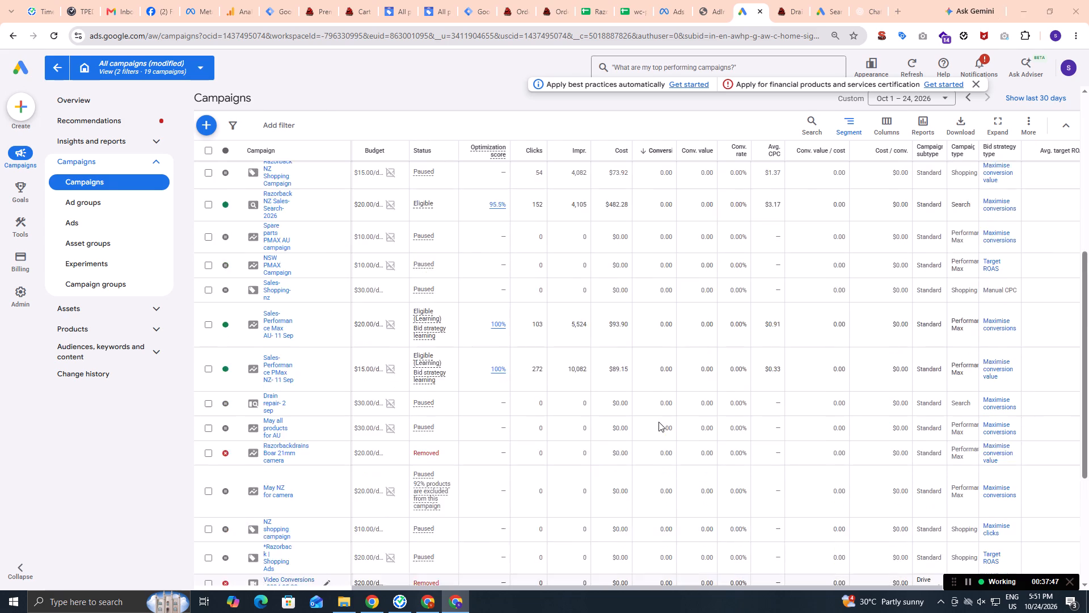
scroll(659, 422, up, 1)
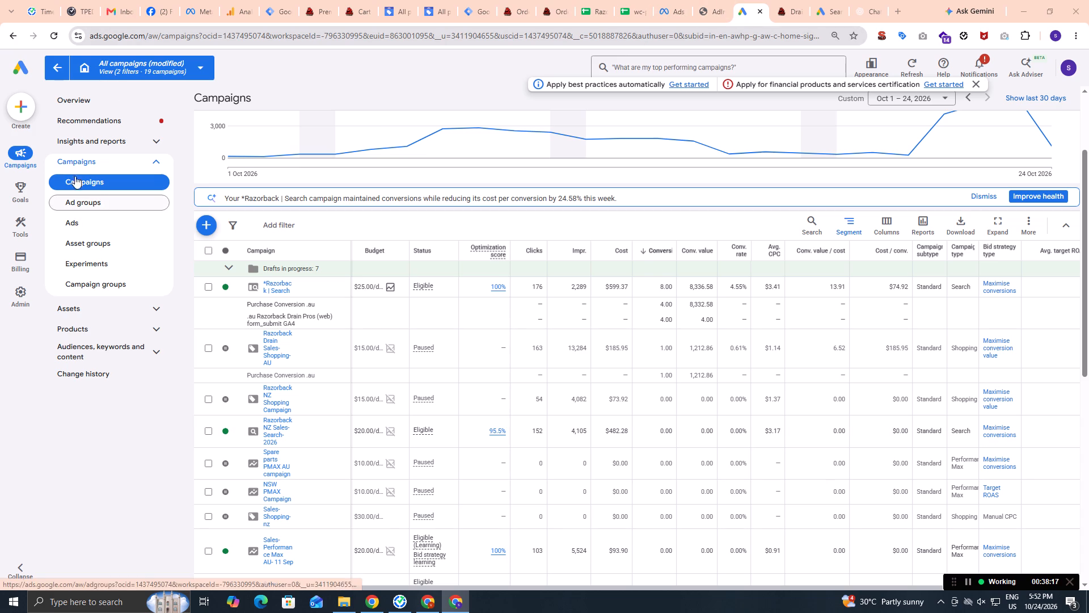
click(91, 182)
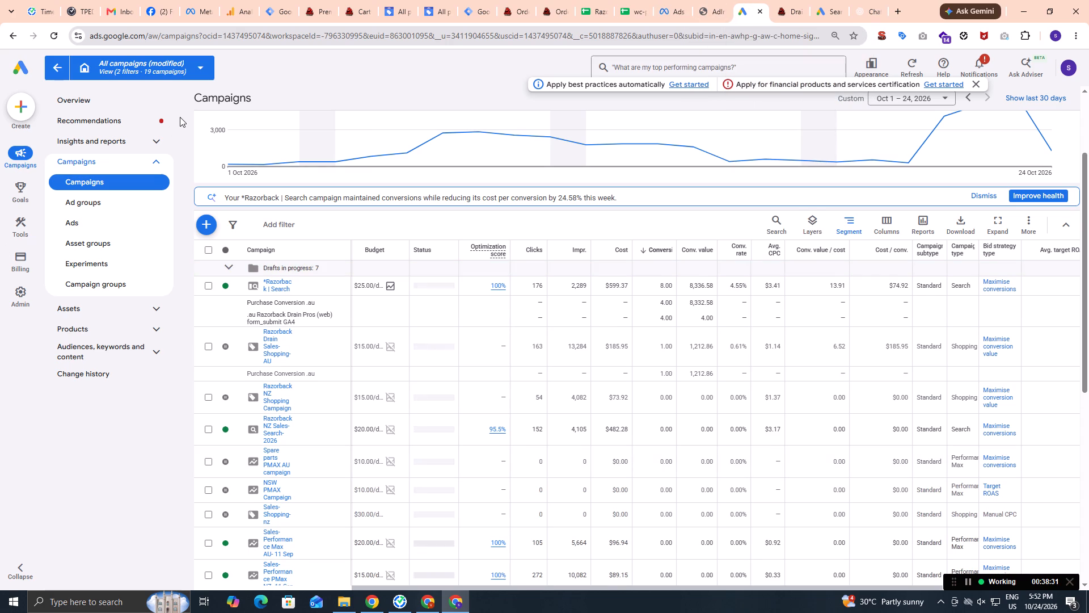
click(892, 98)
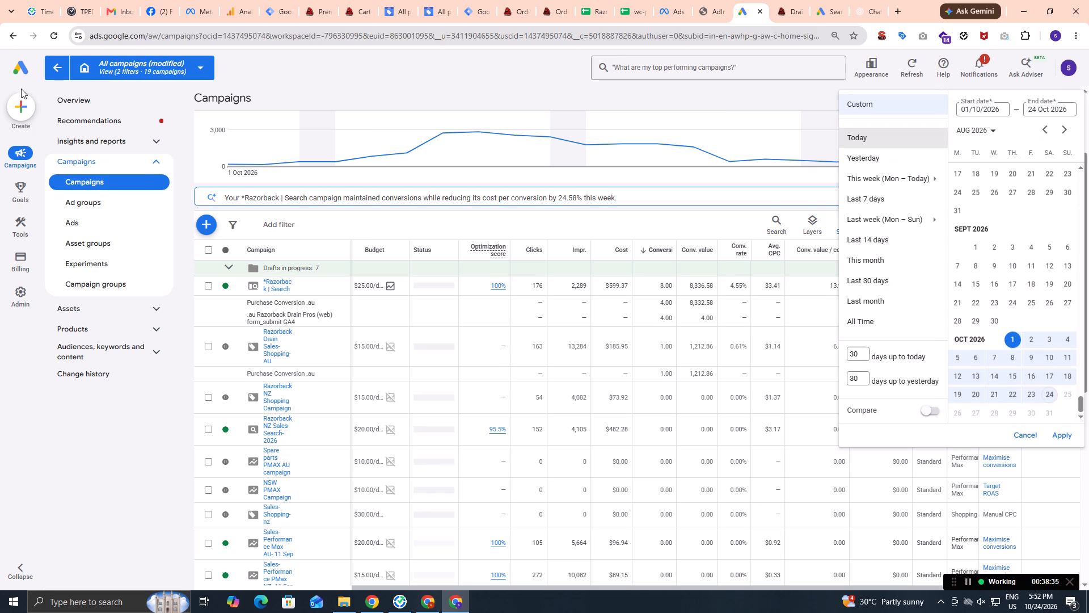
click(1050, 379)
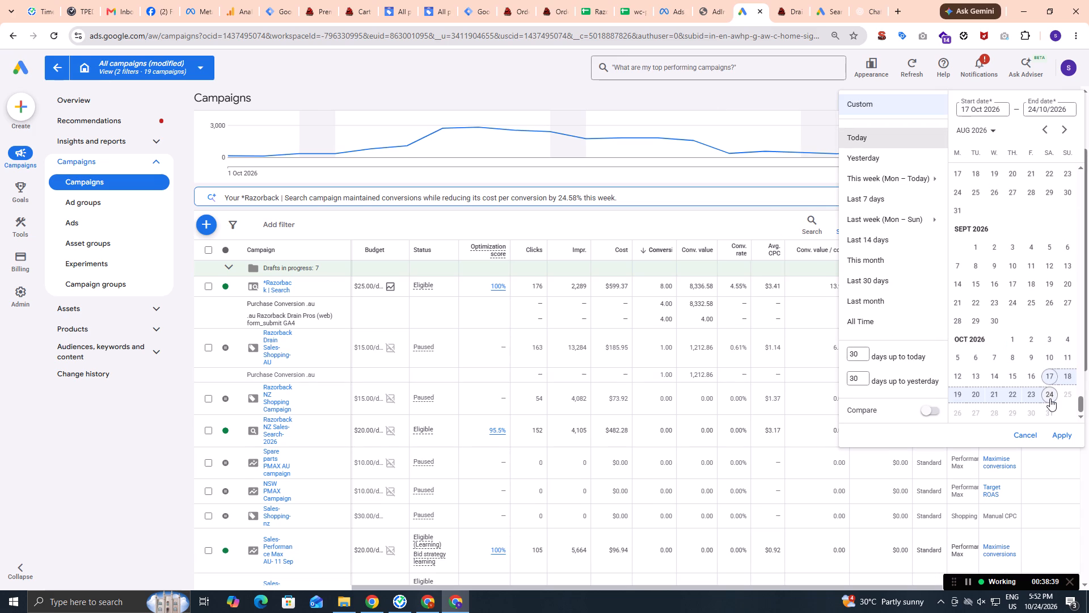
click(1049, 398)
click(1060, 436)
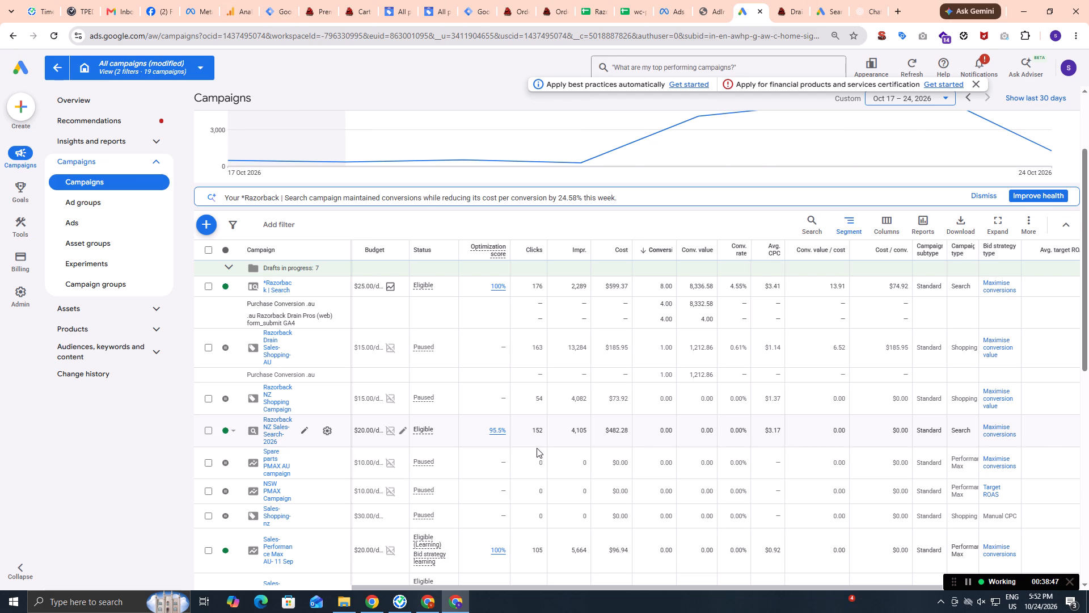
Sort the campaigns table by impressions, highest first.
scroll(524, 464, down, 1)
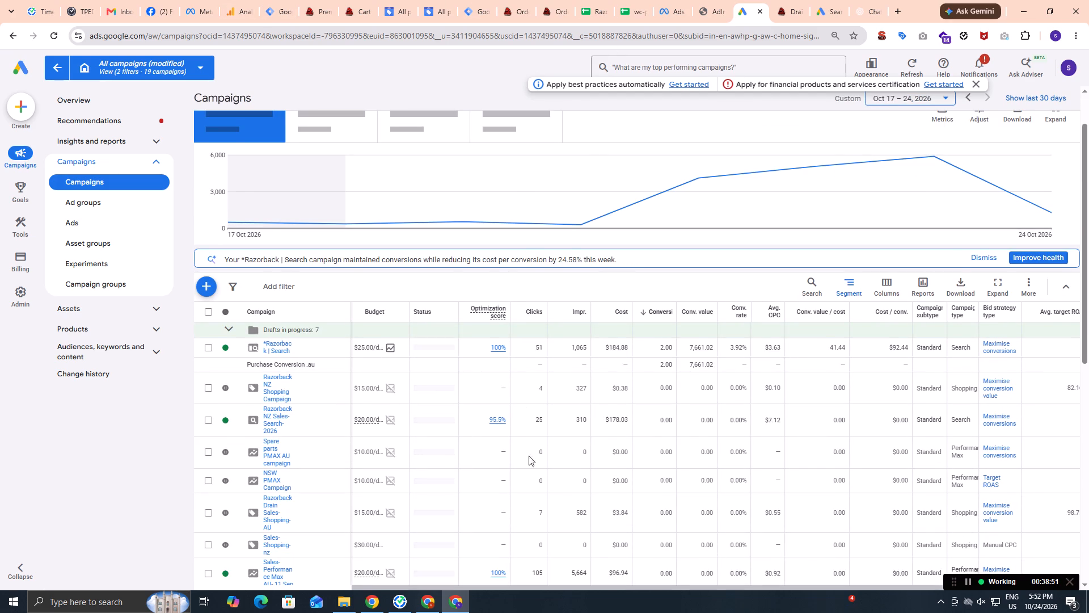
click(581, 311)
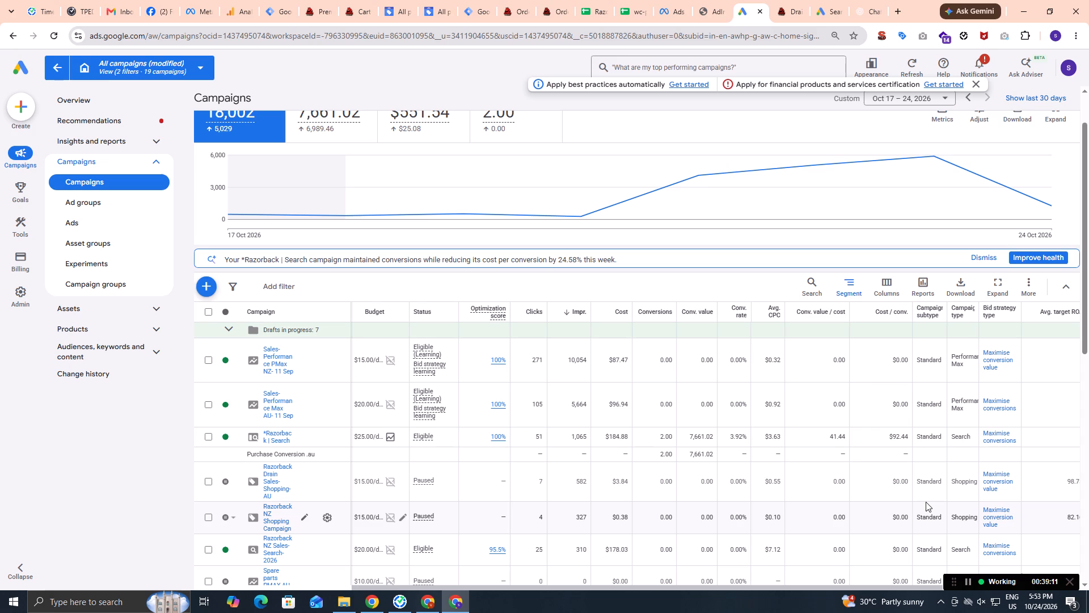
Open the Sales-Performance PMax NZ- 11 Sep campaign to view its asset groups.
scroll(926, 502, down, 1)
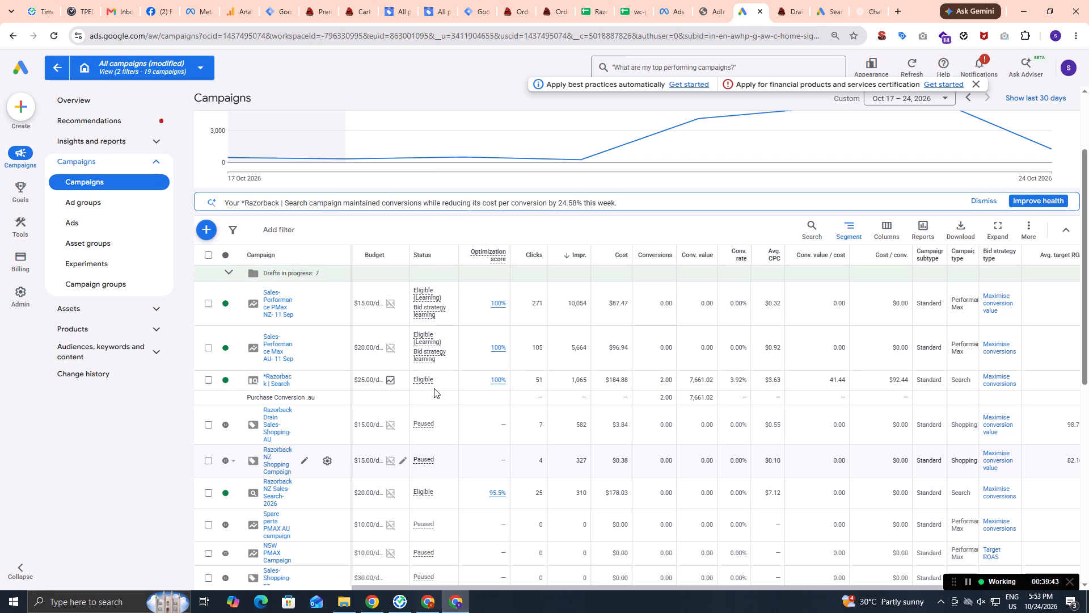
click(282, 306)
double_click(282, 306)
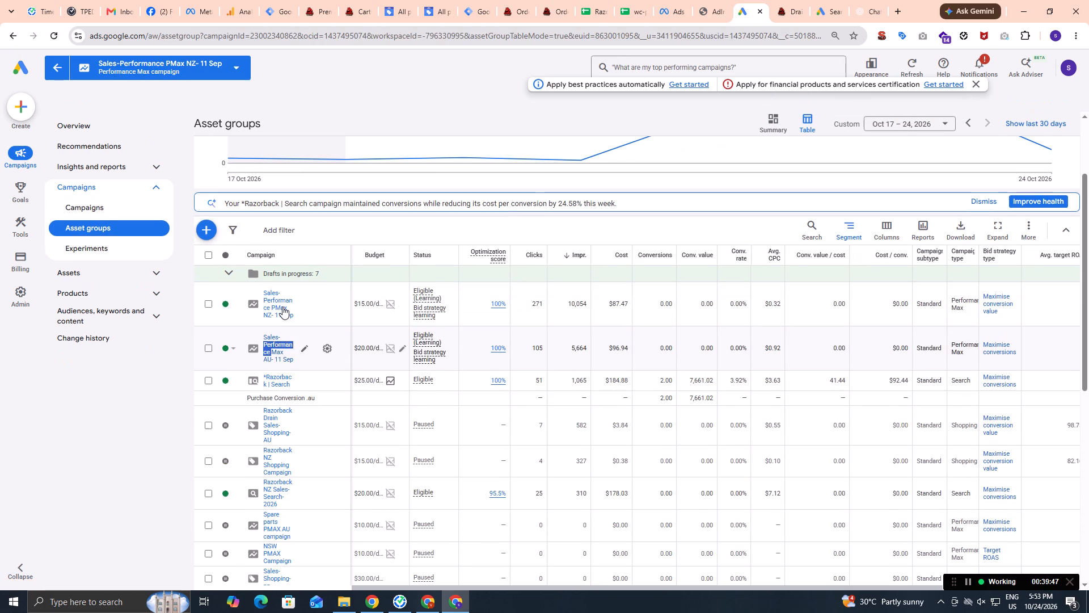
double_click(280, 302)
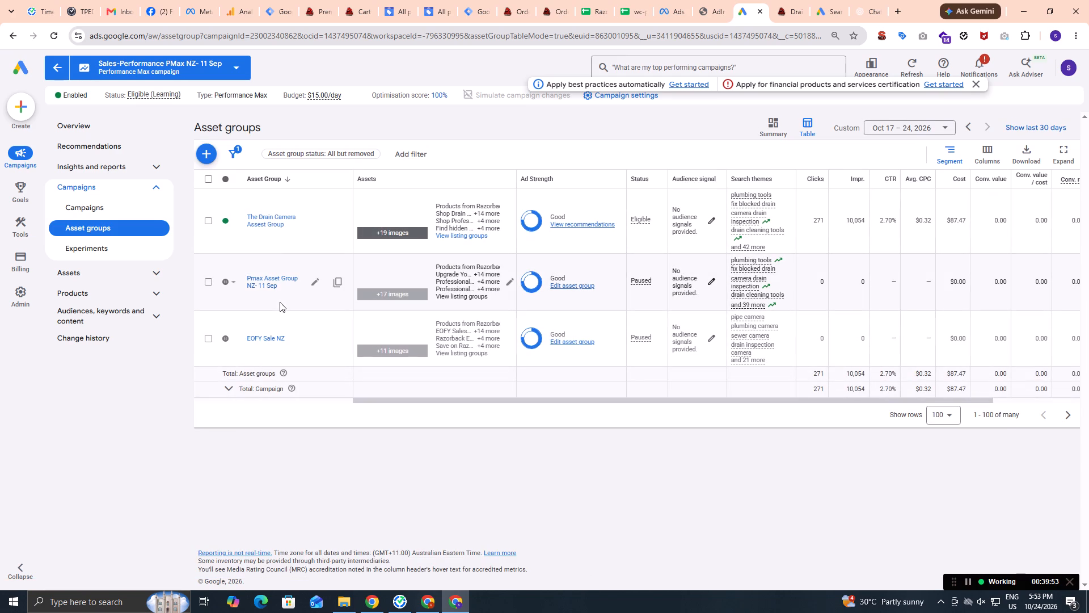
Open The Drain Camera Assest Group and examine the impressions, clicks and cost of its individual assets.
double_click(264, 216)
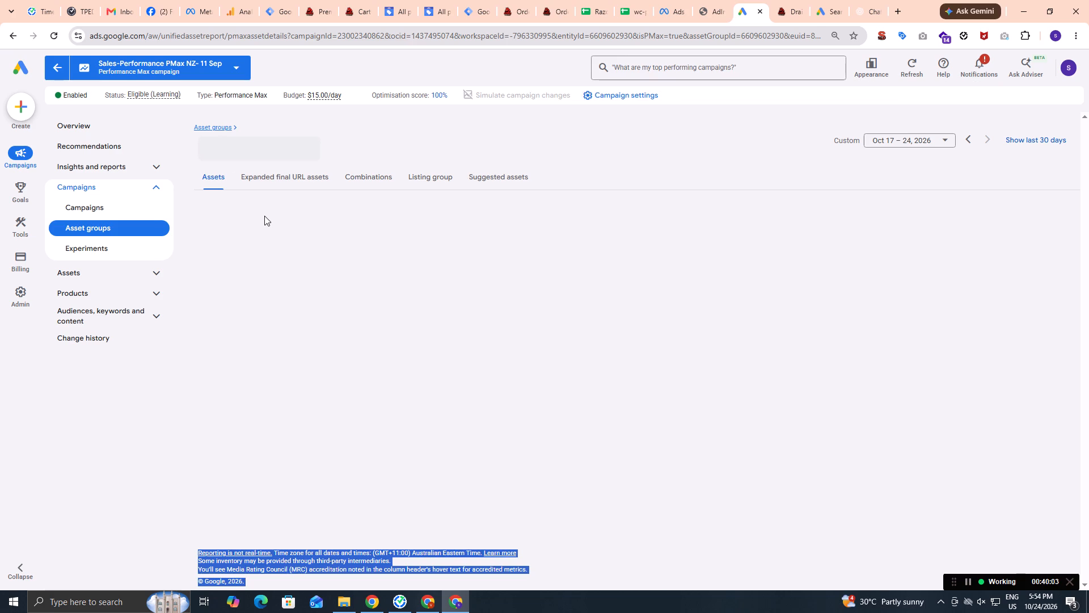
click(378, 125)
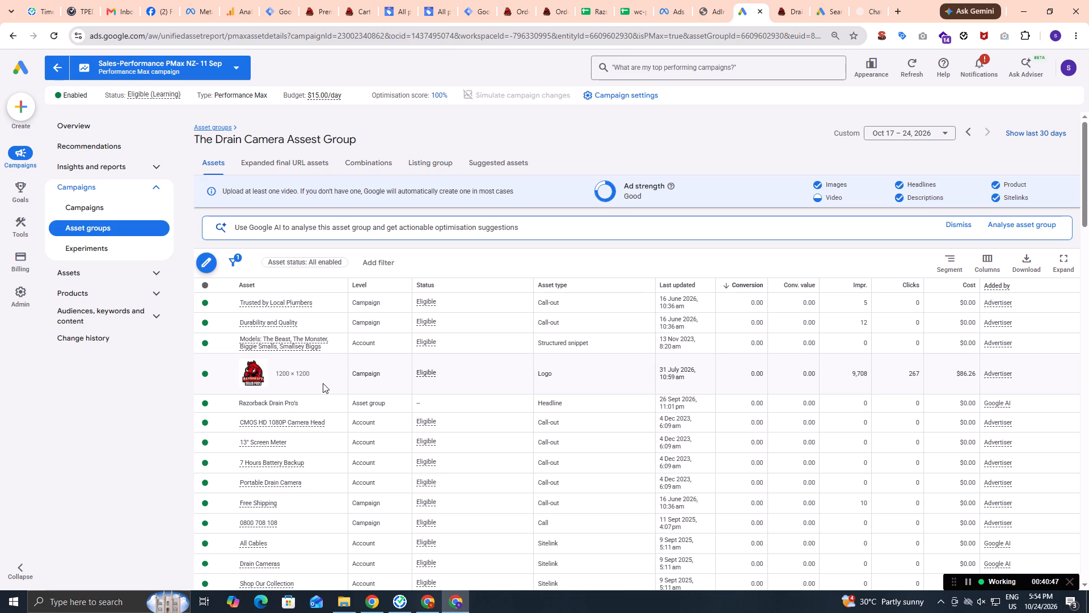
scroll(905, 422, down, 4)
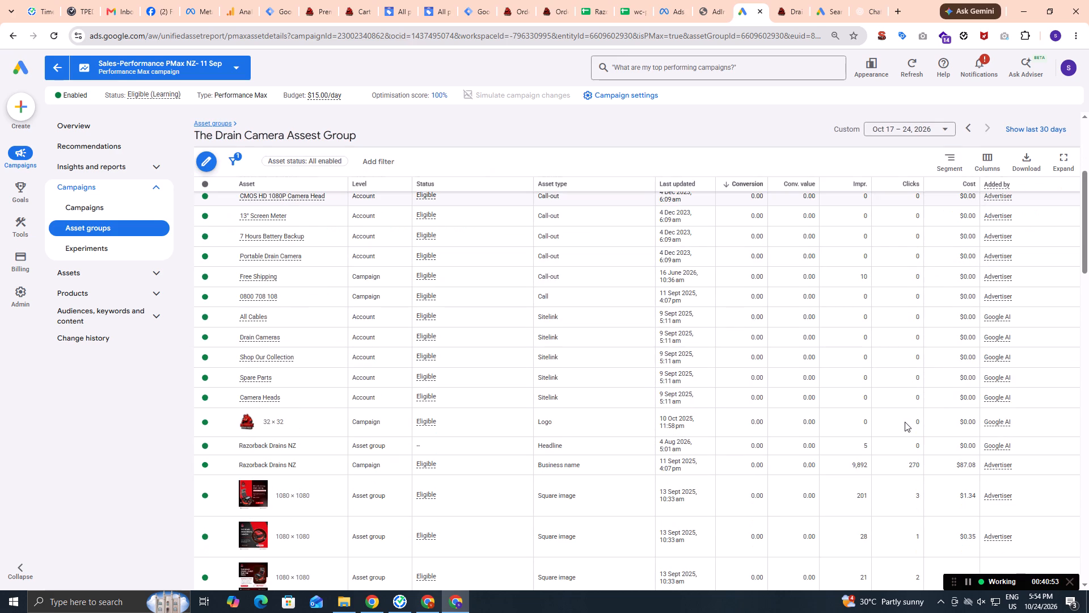
scroll(905, 422, down, 1)
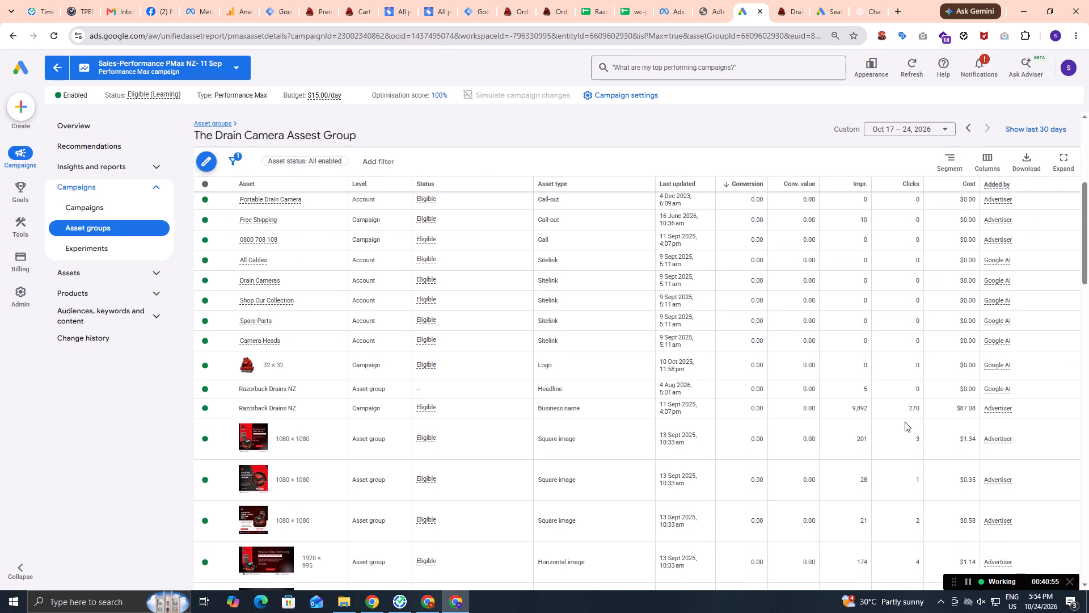
scroll(905, 422, down, 3)
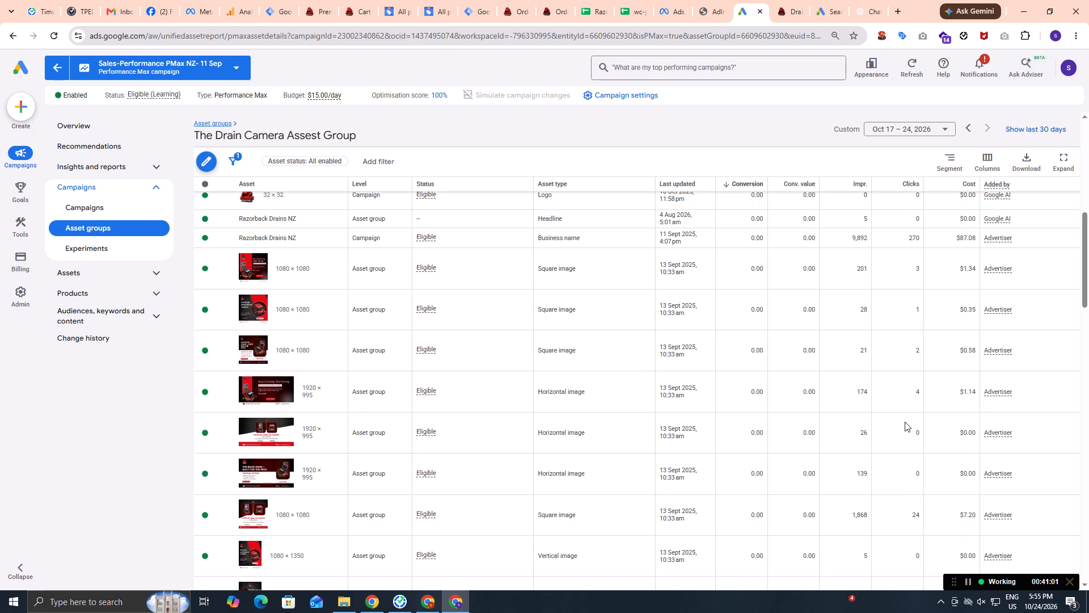
scroll(905, 422, up, 2)
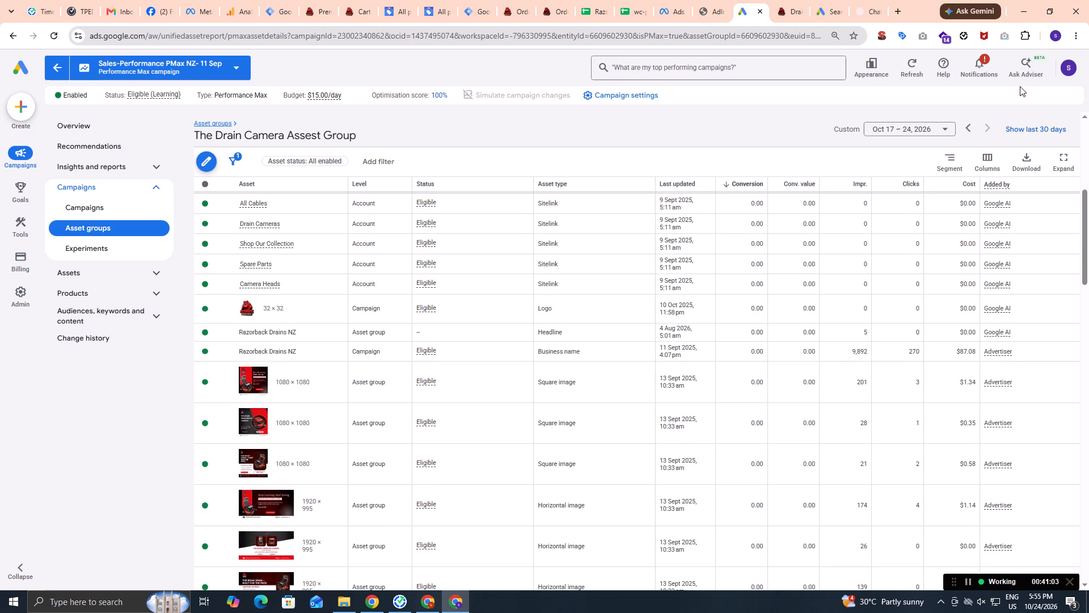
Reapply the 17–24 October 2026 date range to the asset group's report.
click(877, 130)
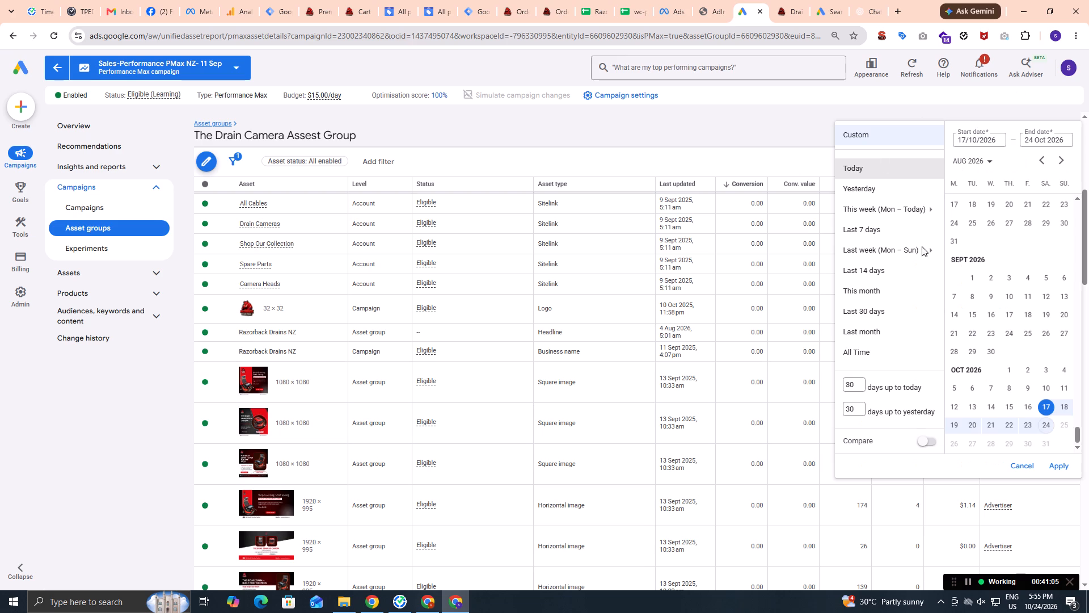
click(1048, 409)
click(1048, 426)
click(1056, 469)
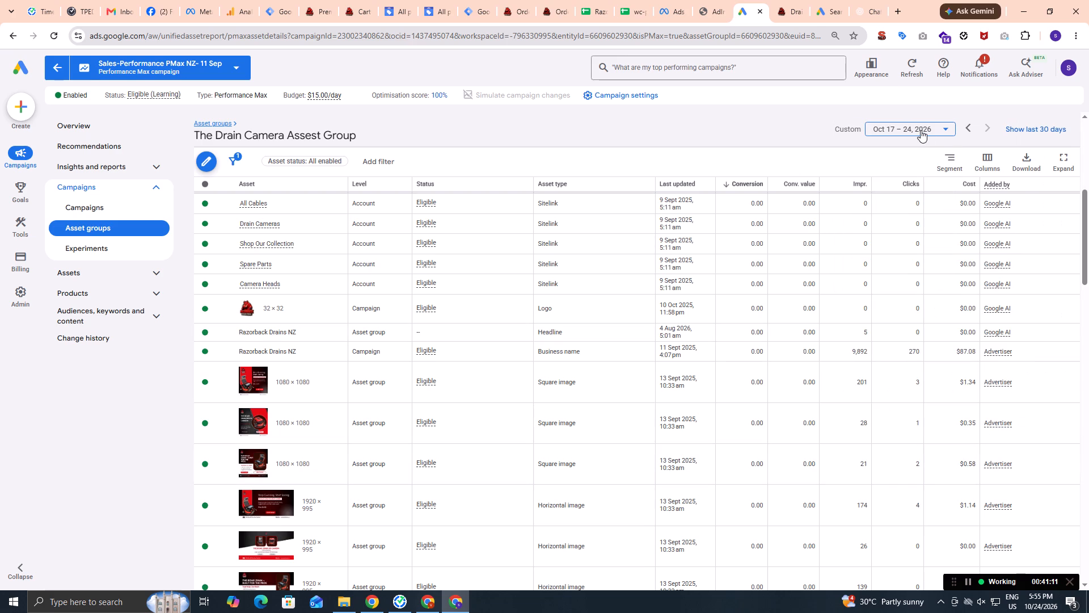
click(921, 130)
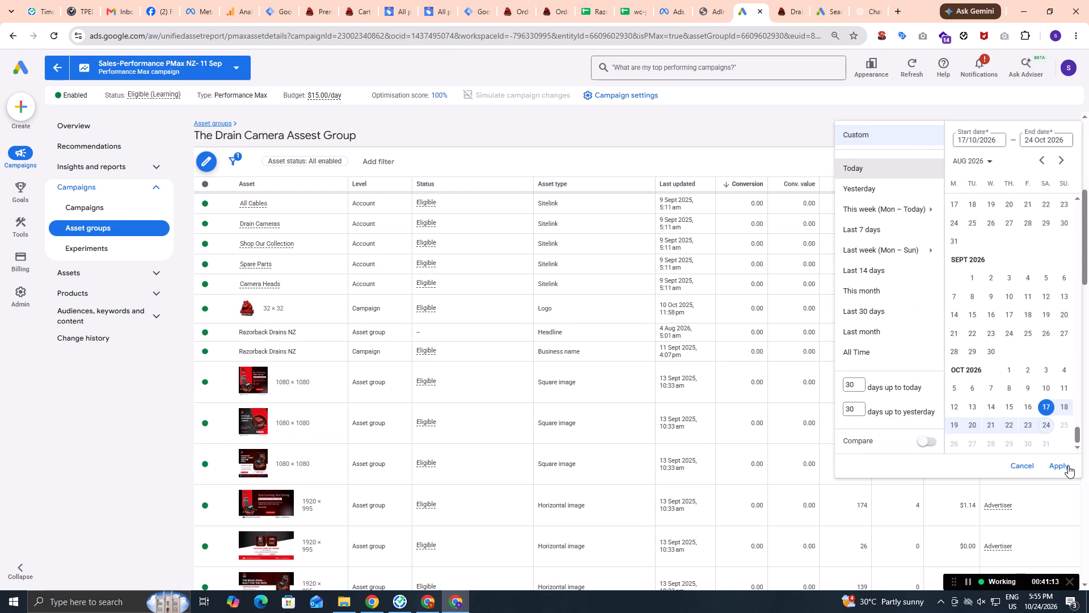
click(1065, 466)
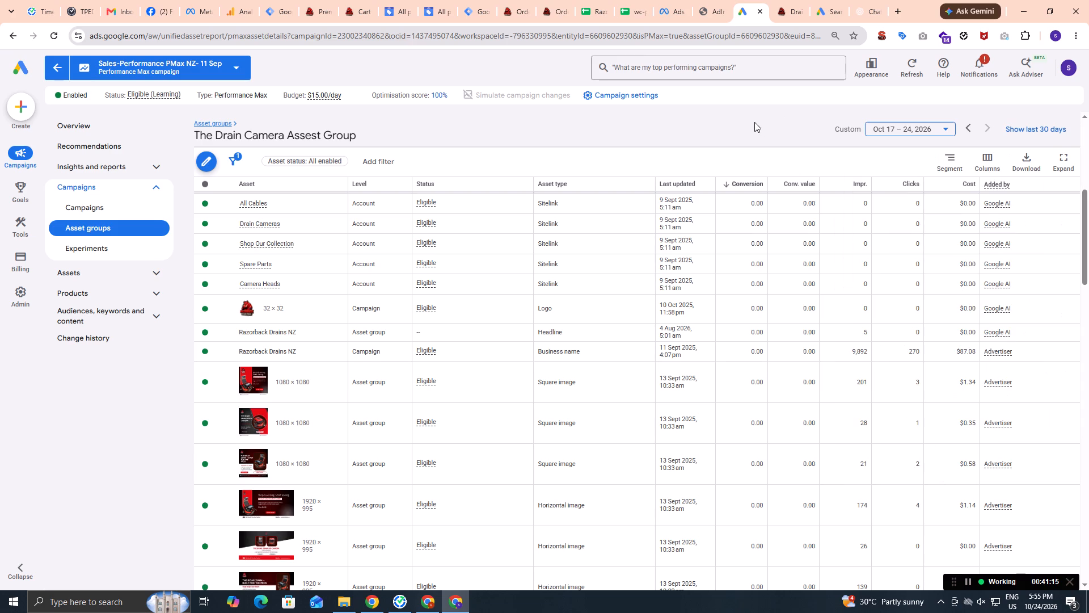
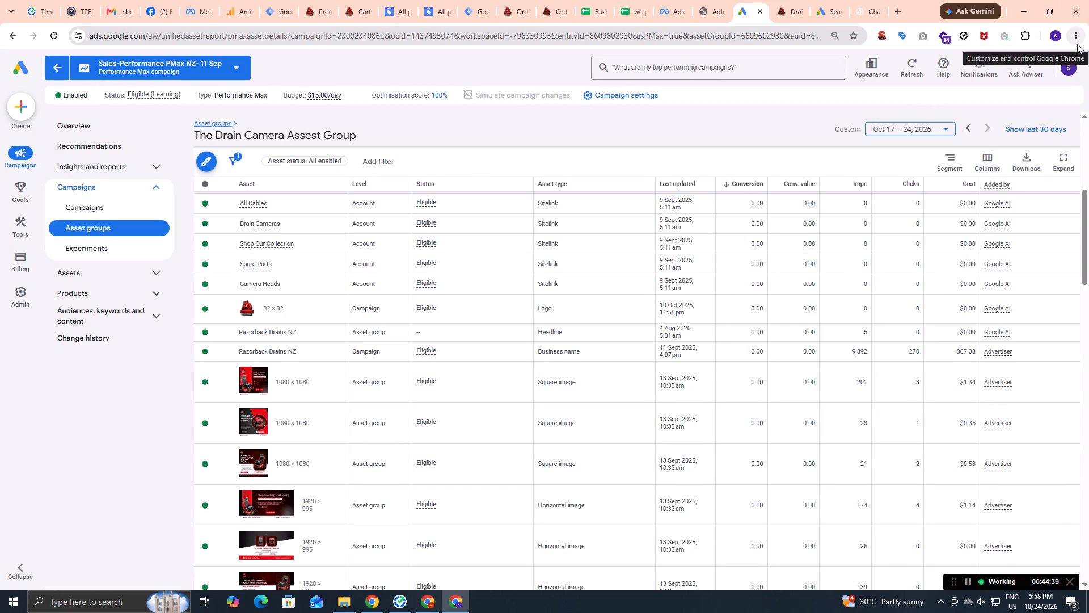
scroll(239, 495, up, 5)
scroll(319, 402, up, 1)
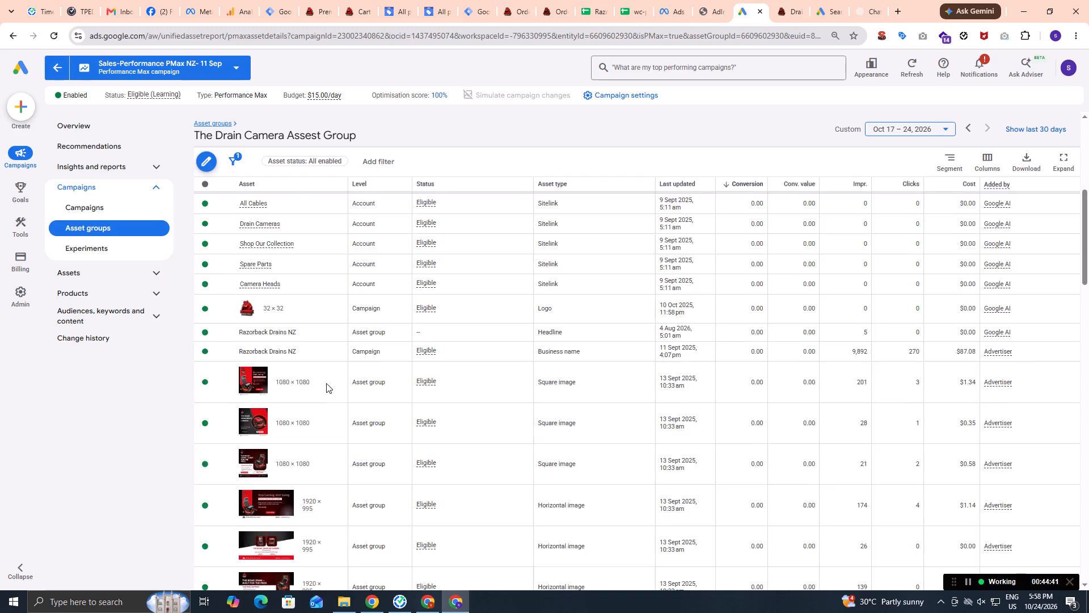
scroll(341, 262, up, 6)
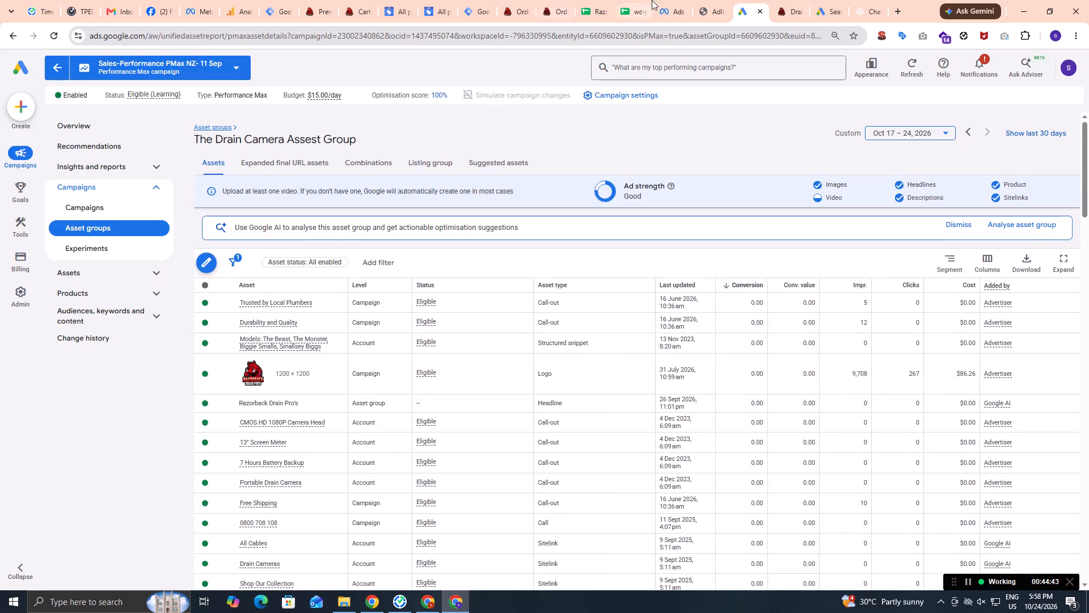
Open another Chrome profile in a separate browser window.
click(1056, 36)
click(903, 465)
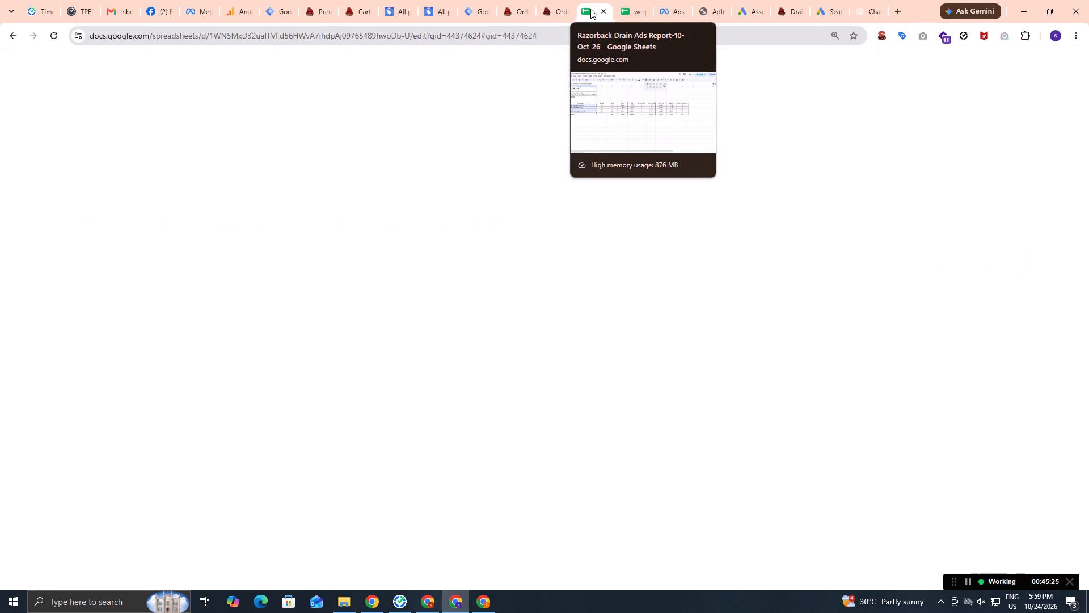
Move the Razorback Drain Ads Report-10-Oct-26 spreadsheet tab directly after the last Google Ads tab and select empty cell A19 in its Campaign sheet.
drag(592, 0, 820, 10)
click(199, 399)
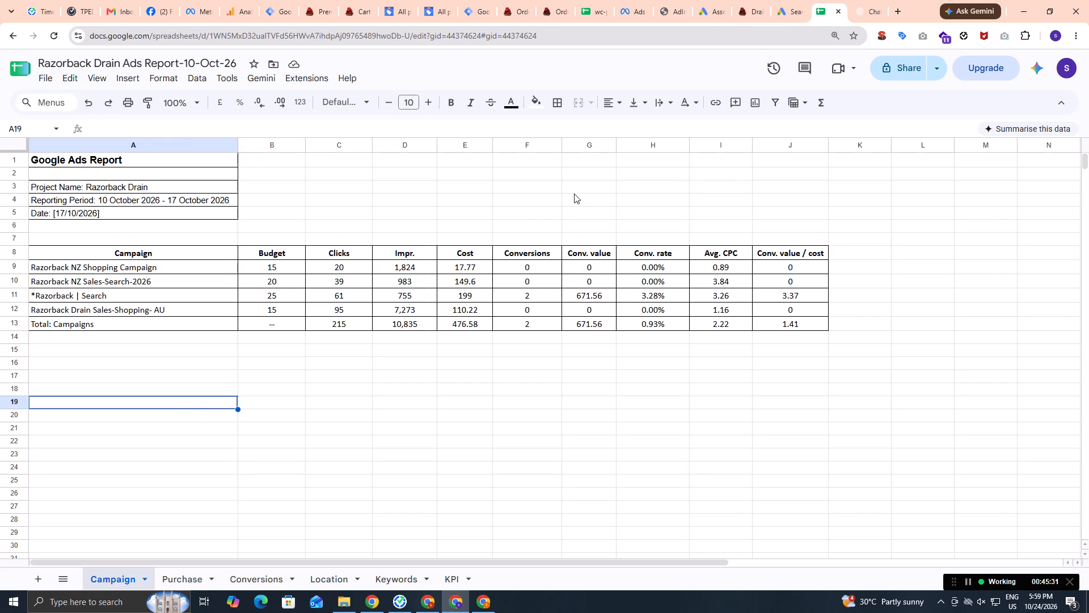
Open the ads report's Purchase sheet and place the razorbackdrains.au orders browser tab directly beside the report.
click(195, 580)
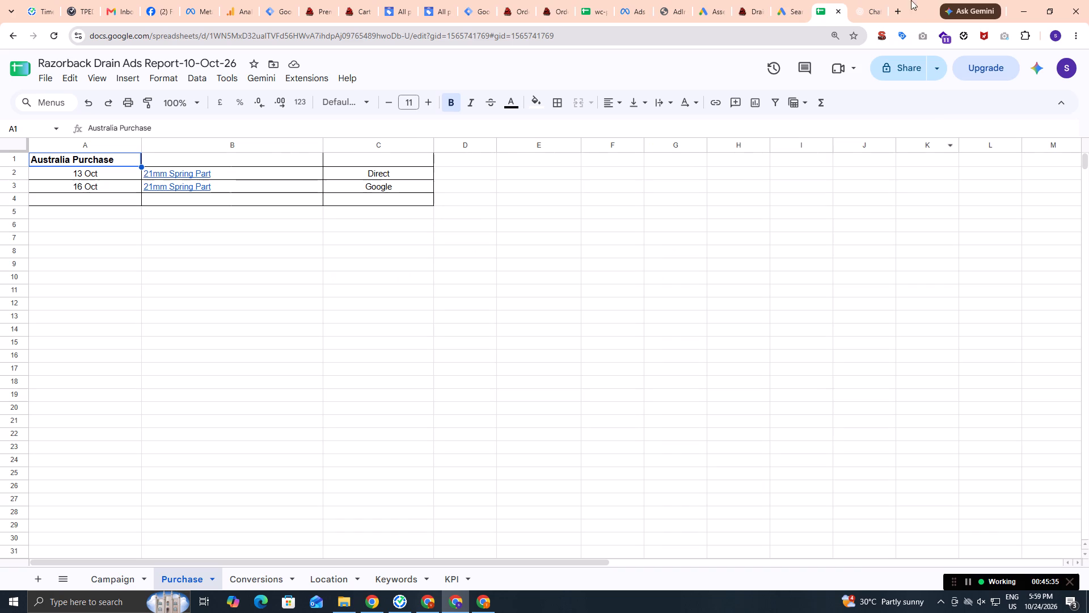
click(556, 11)
drag(552, 1, 552, 1)
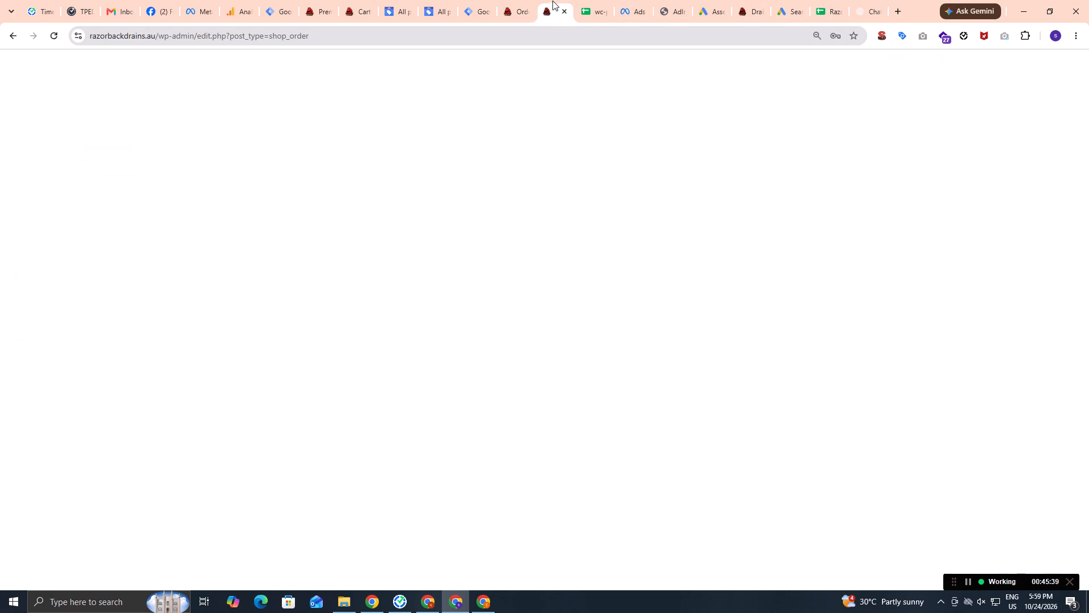
drag(552, 1, 770, 5)
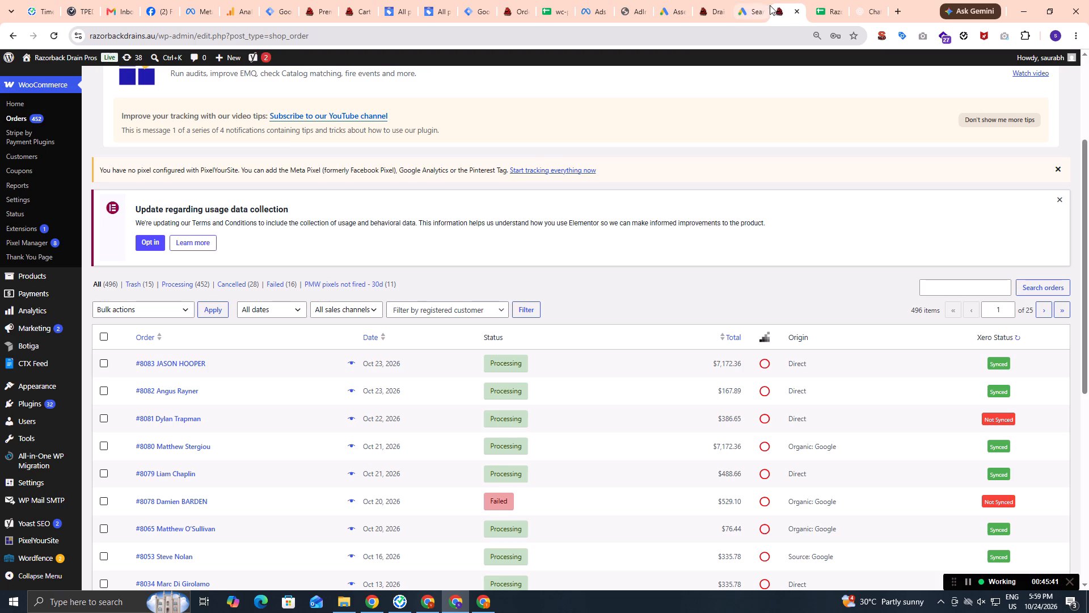
click(165, 394)
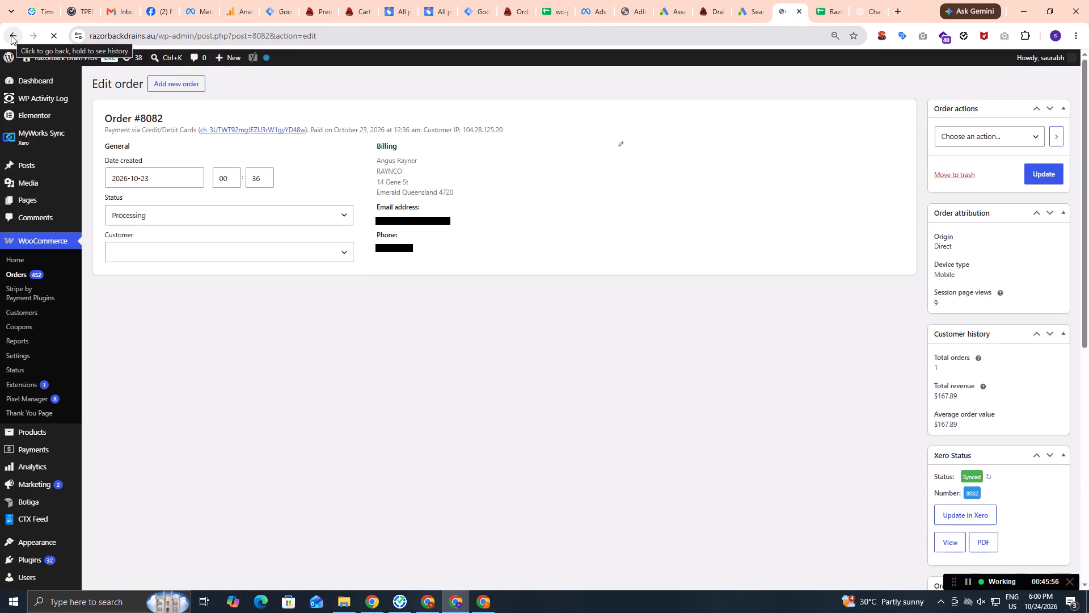
click(11, 35)
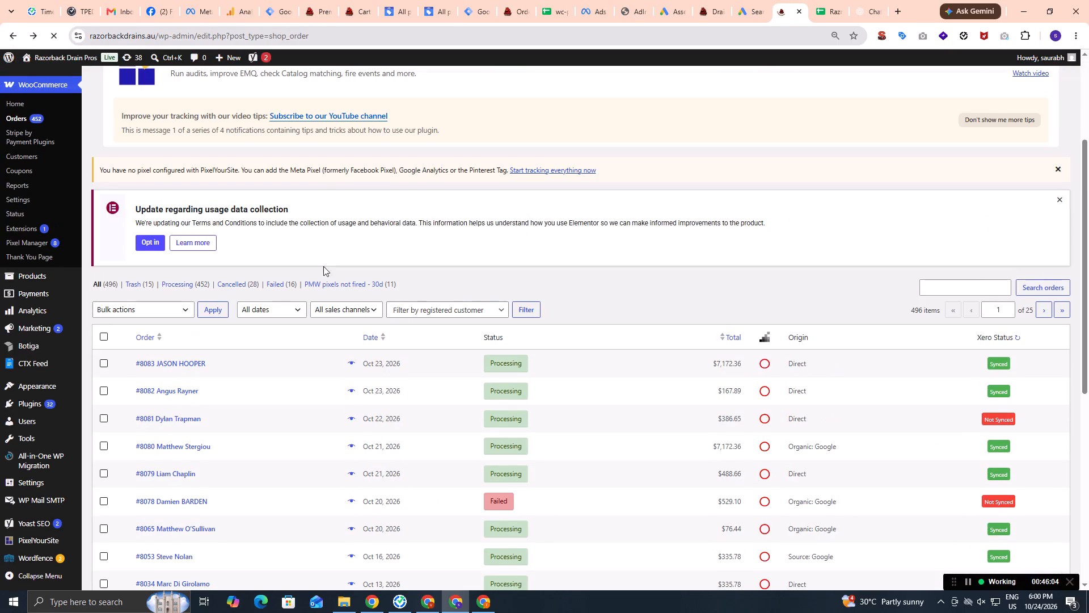
Open order #8065, copy its item name, 46mm Skid for the 21mm Camera Head, and switch back to the report spreadsheet.
scroll(330, 306, down, 3)
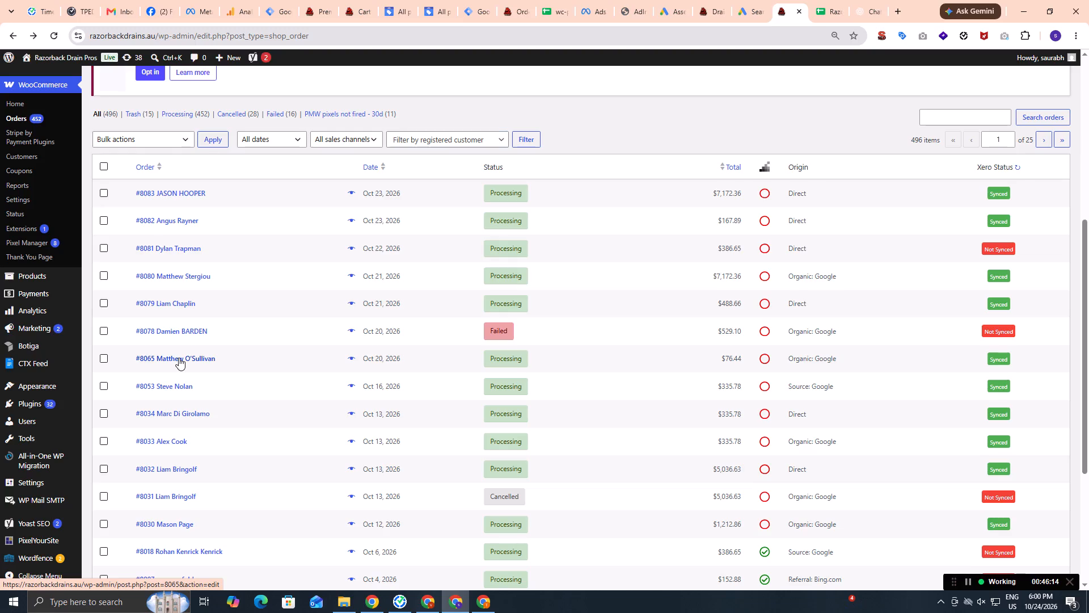
double_click(179, 358)
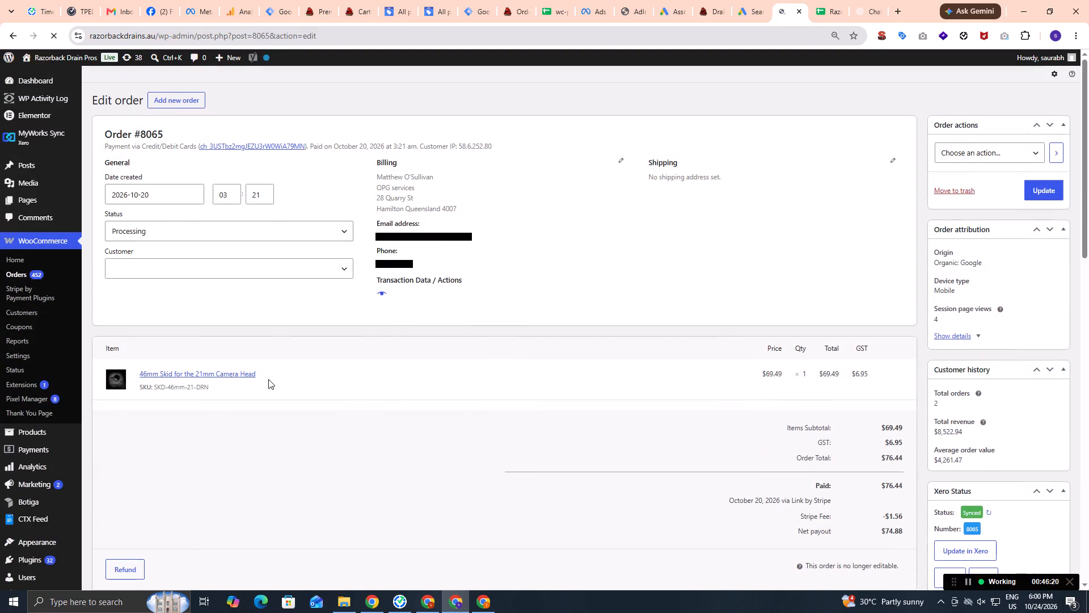
drag(278, 377, 168, 375)
scroll(186, 375, down, 5)
scroll(250, 381, down, 2)
scroll(250, 381, up, 1)
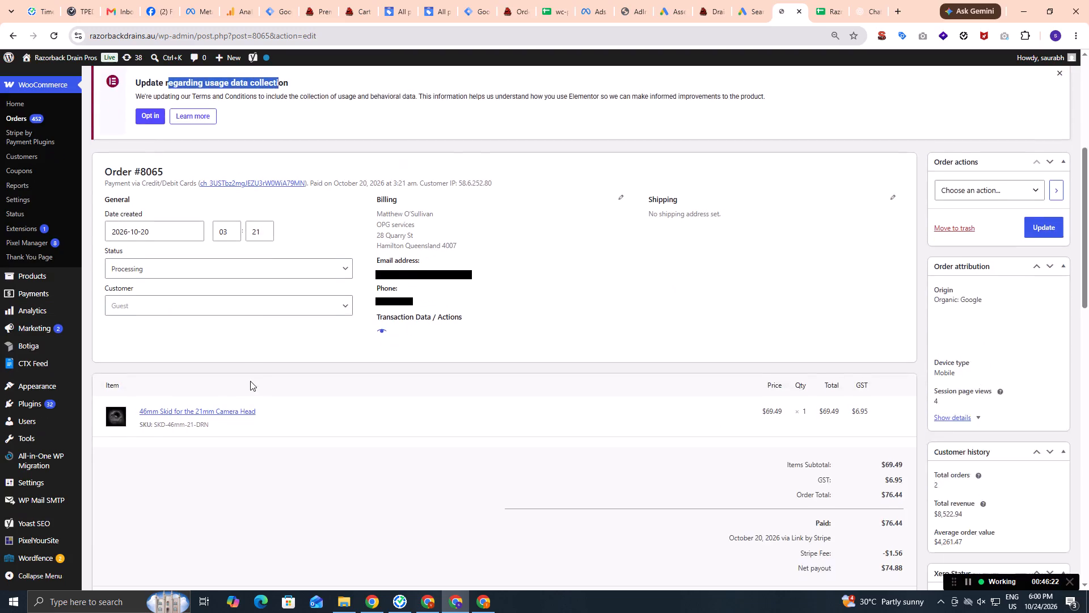
drag(265, 366, 136, 367)
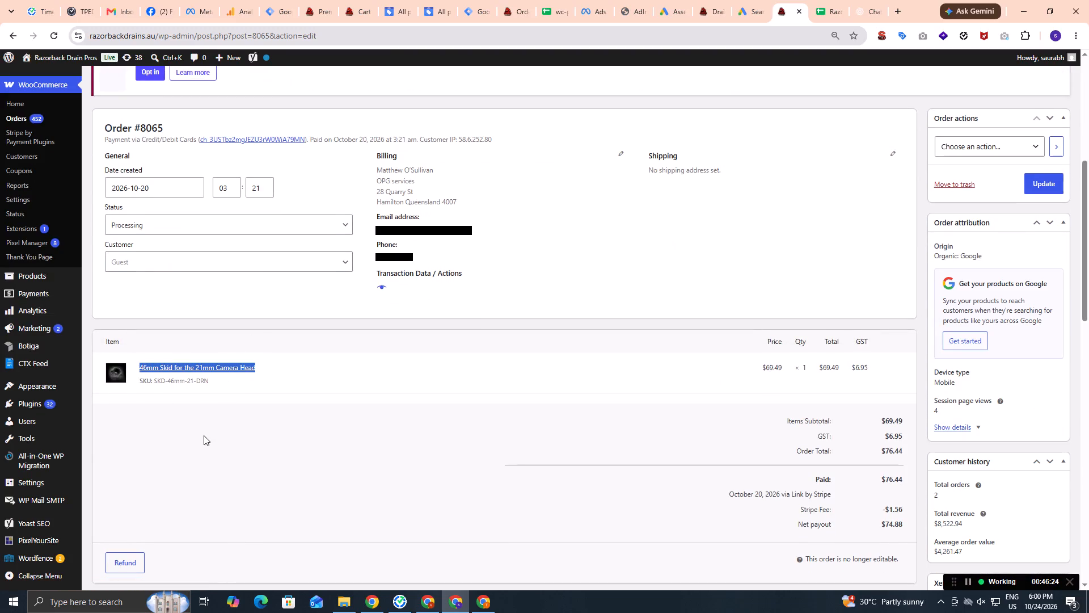
key(ctrl+c)
key(ctrl+Tab)
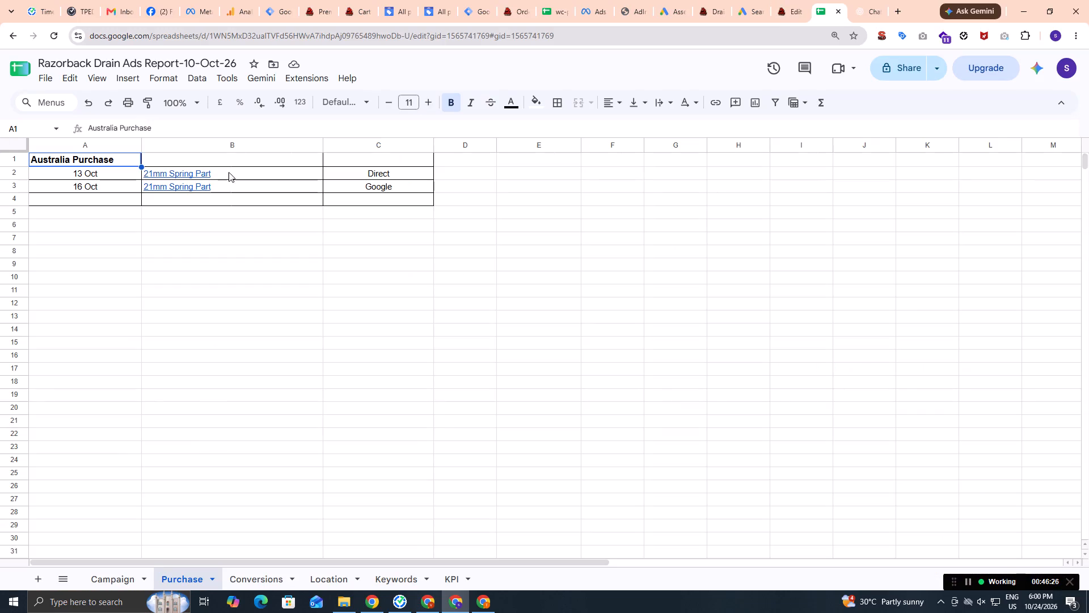
Clear the old products and traffic sources from B2:C3 of the Australia Purchase table.
click(229, 173)
drag(232, 174, 230, 200)
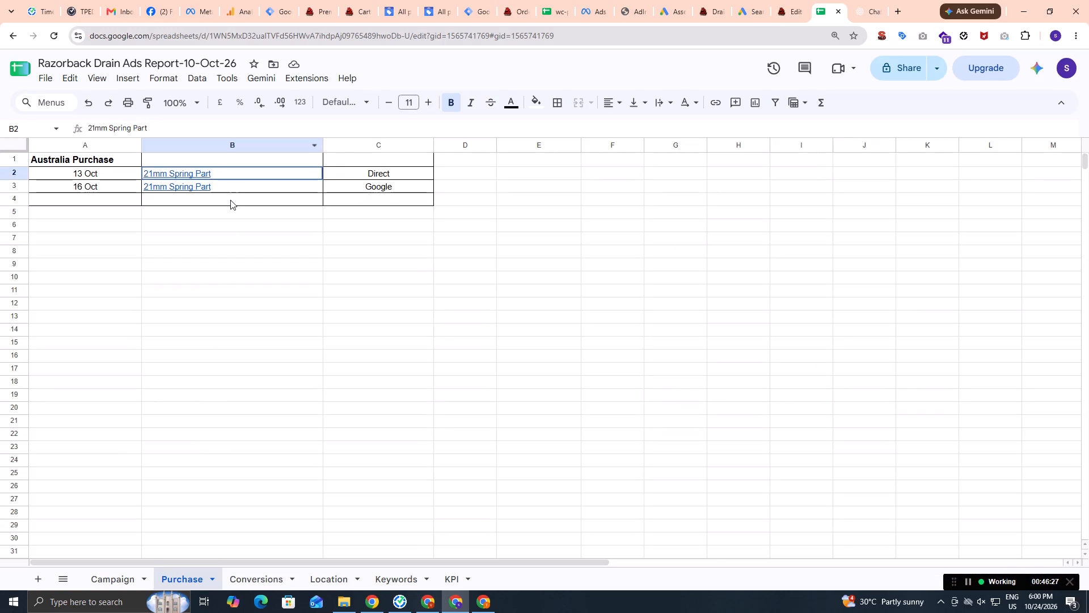
click(216, 370)
drag(234, 174, 229, 198)
key(BackSpace)
drag(395, 177, 395, 192)
key(BackSpace)
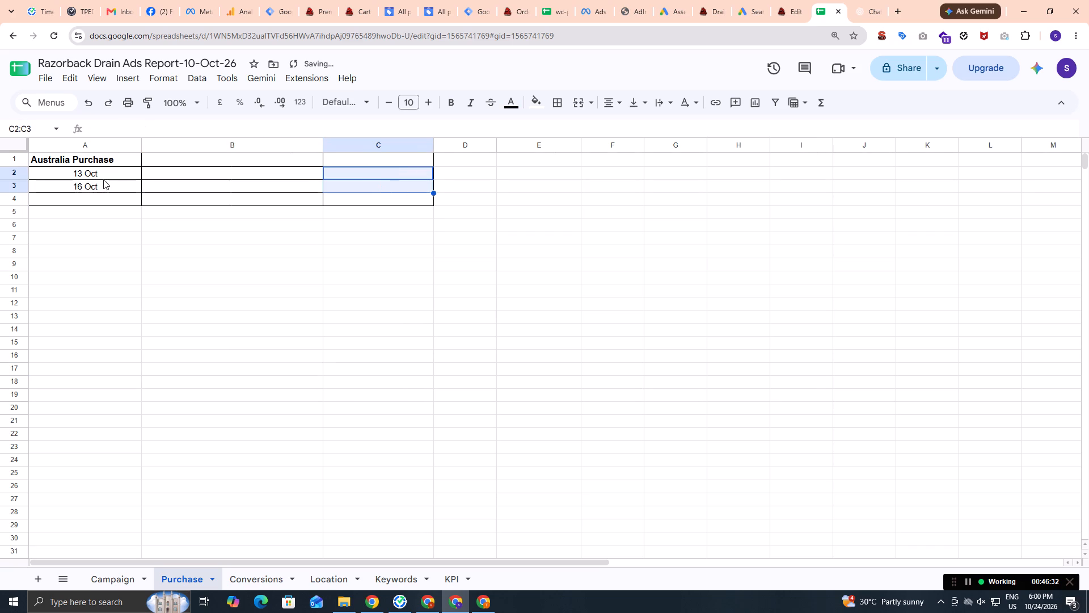
Paste the linked item name 46mm Skid for the 21mm Camera Head into B2.
click(191, 170)
key(ctrl+v)
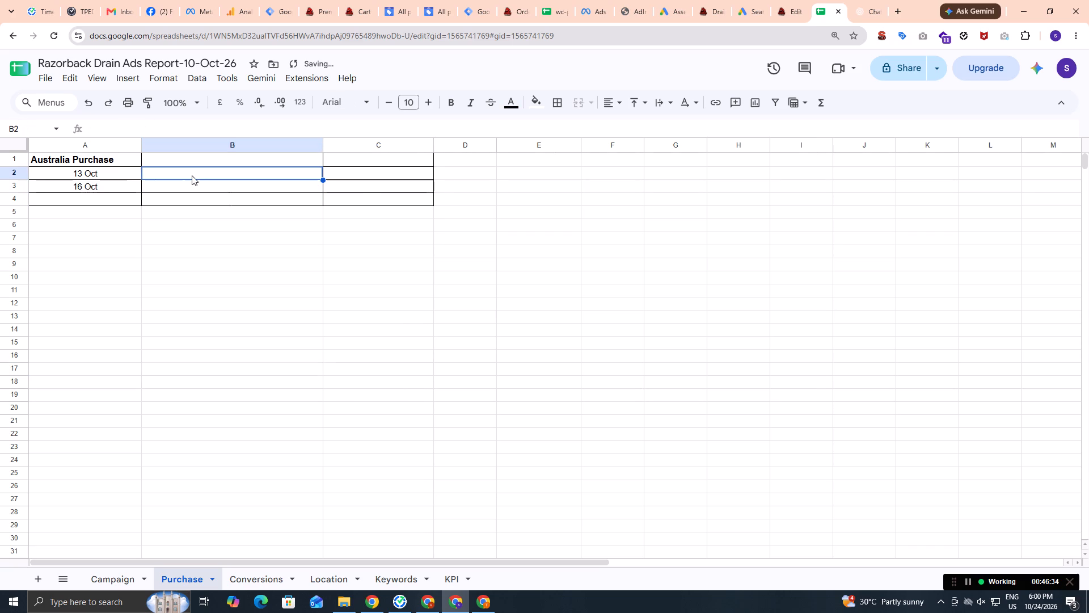
Return to the orders list to check the order date, set A2 in the report to 20 Oct, and clear A3.
key(ctrl+shift+Tab)
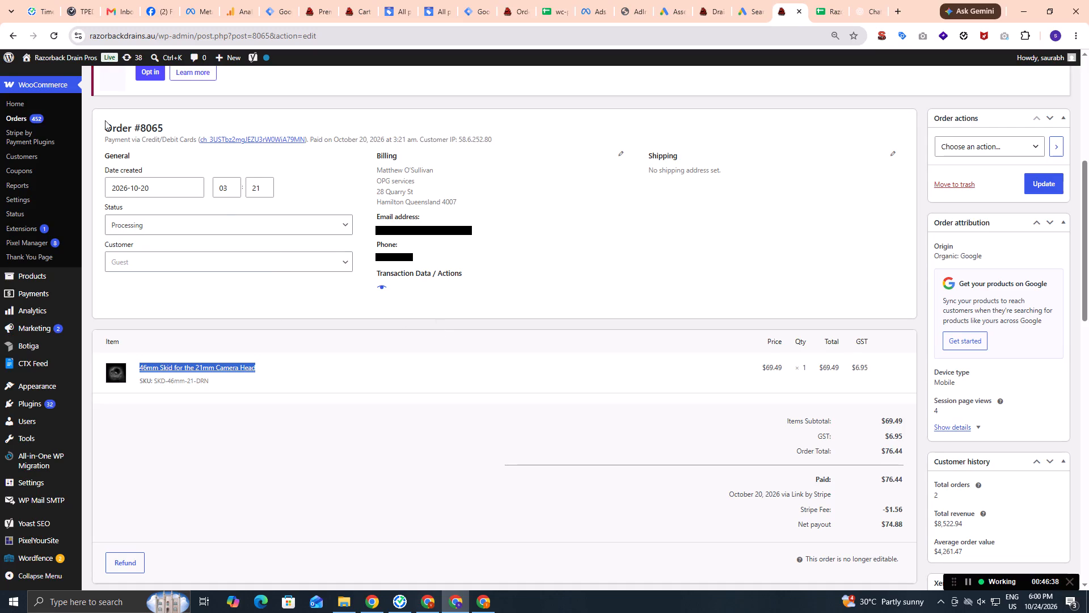
scroll(218, 248, up, 2)
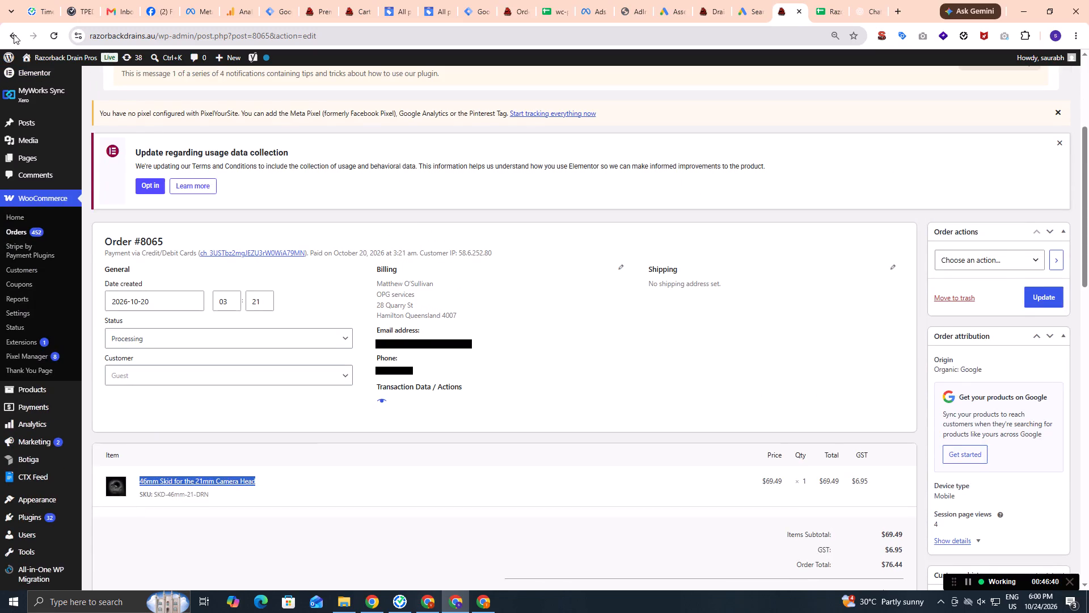
click(14, 39)
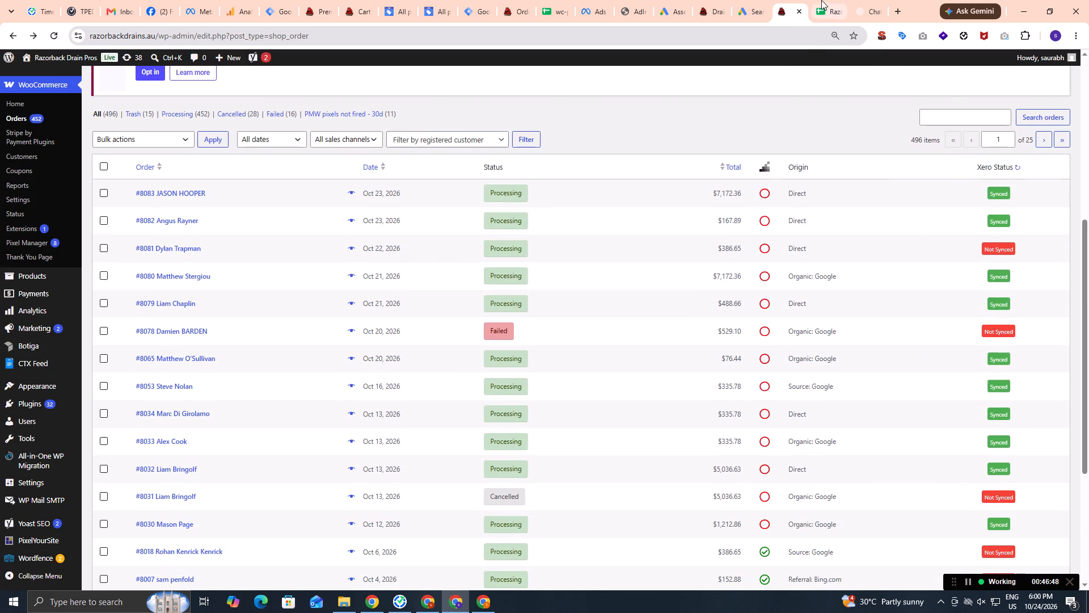
click(821, 0)
click(82, 189)
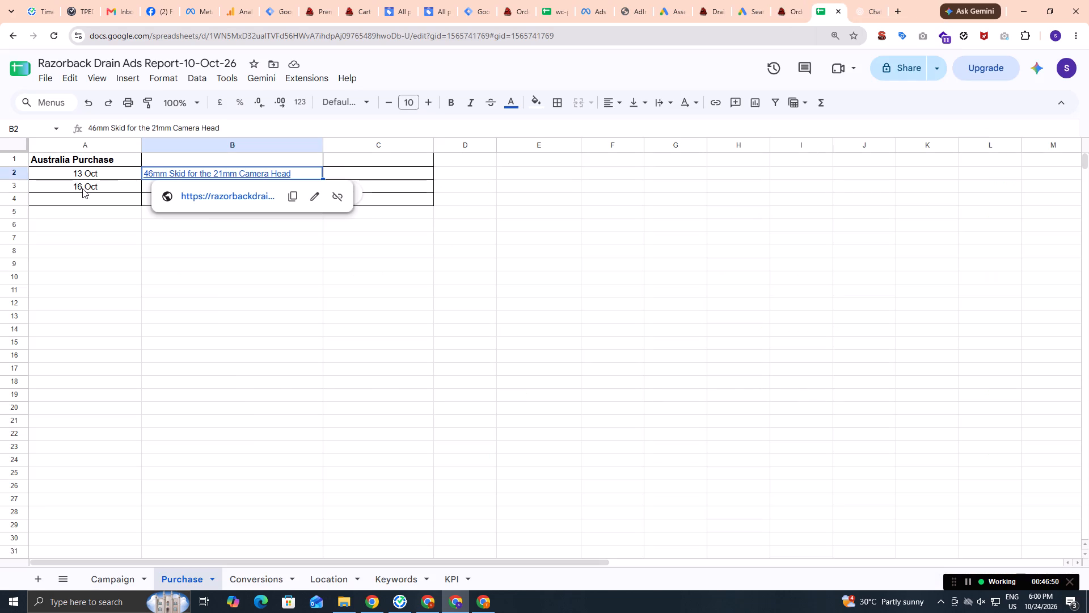
key(ctrl+c)
click(109, 175)
key(ctrl+v)
double_click(109, 175)
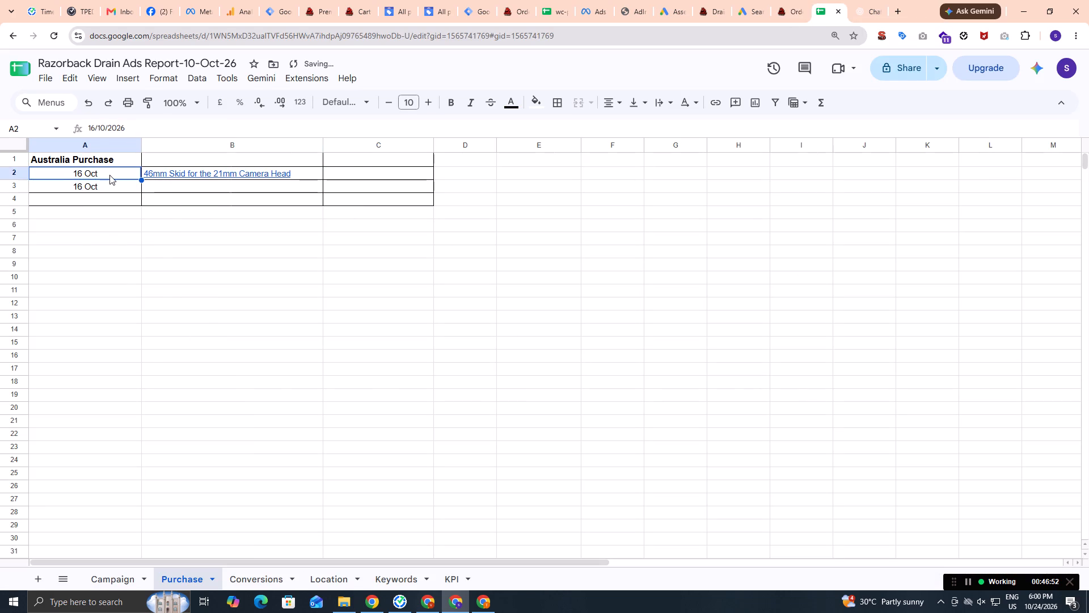
click(45, 282)
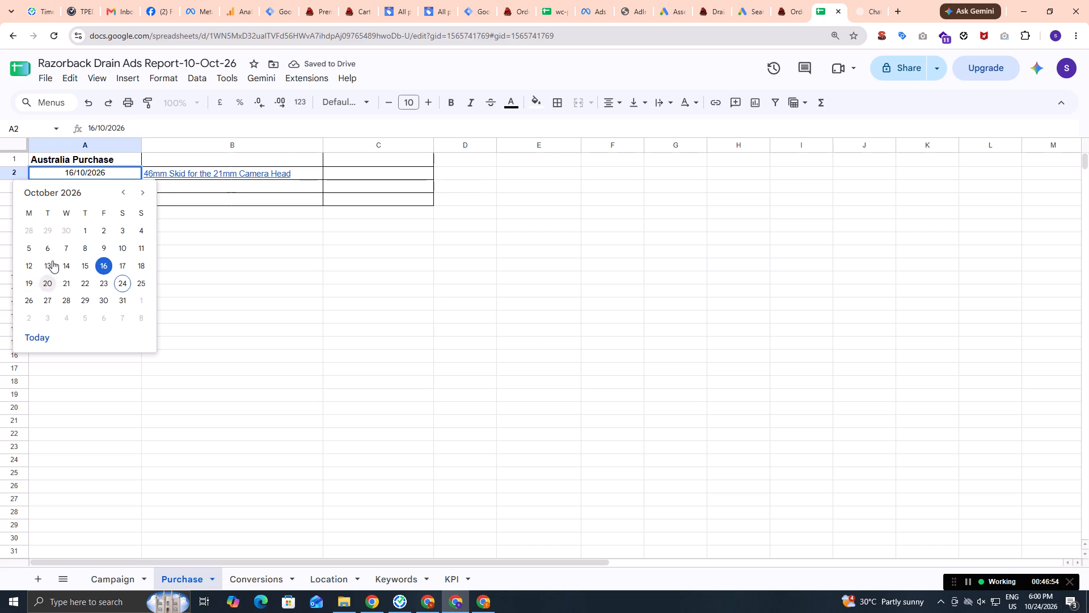
click(88, 191)
key(BackSpace)
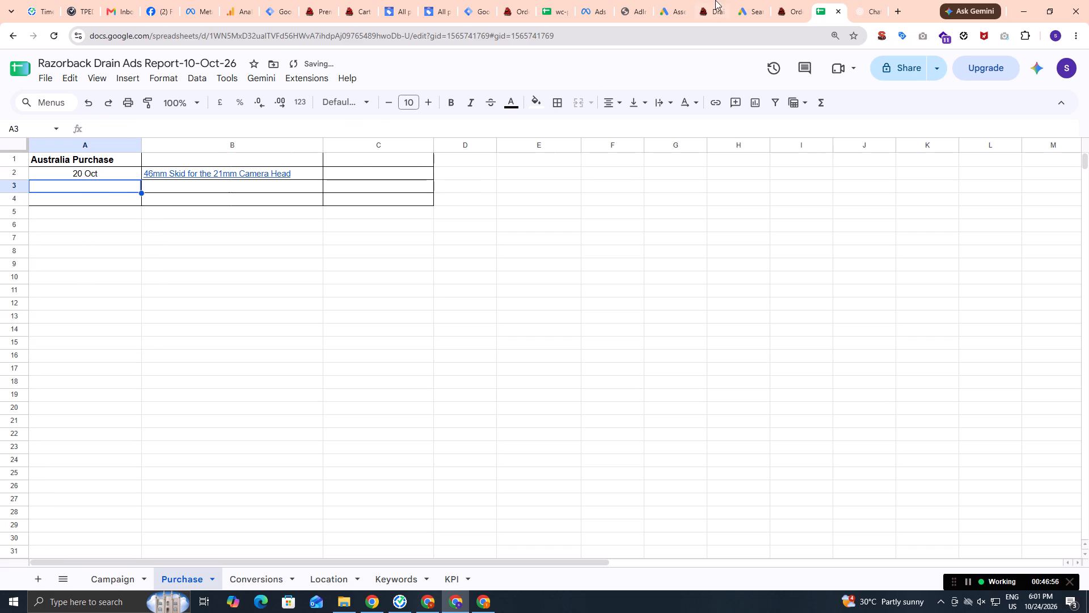
Copy order #8065's origin, Organic: Google, from the orders list into C2 of the Australia Purchase table.
click(792, 0)
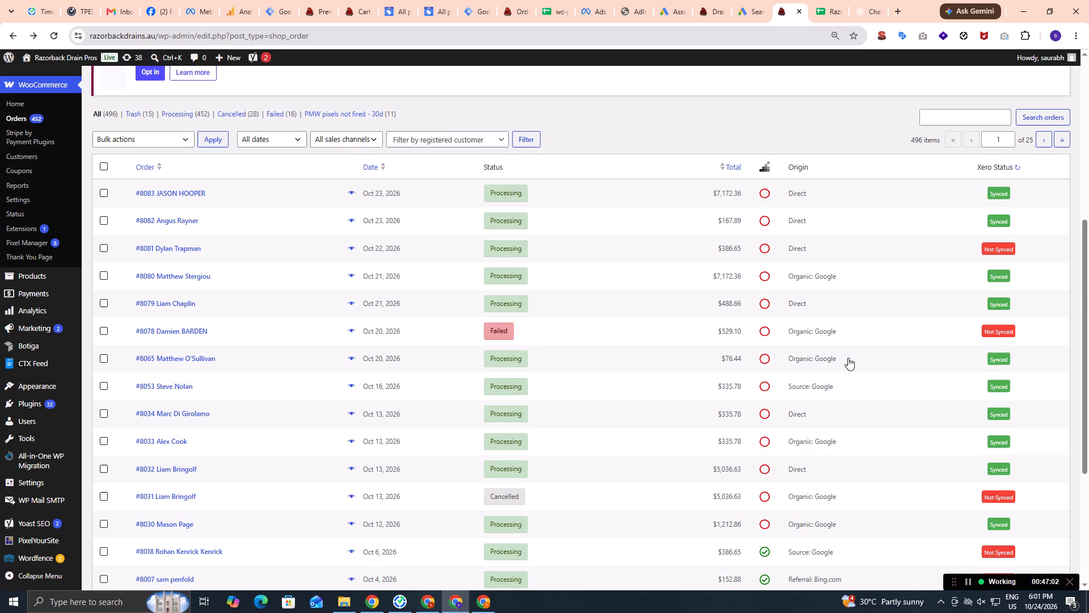
drag(842, 359, 788, 363)
key(ctrl+c)
key(ctrl+Tab)
double_click(369, 177)
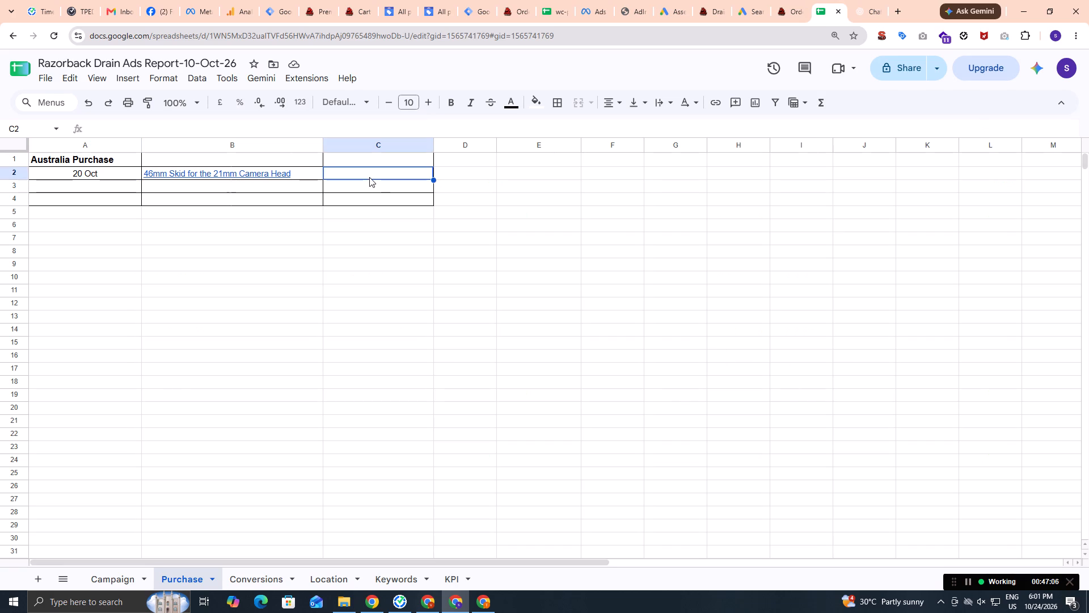
key(ctrl+v)
click(361, 199)
Open order #8079 and copy its first item name, 21mm Spring Part, into B3 of the Australia Purchase table.
click(790, 0)
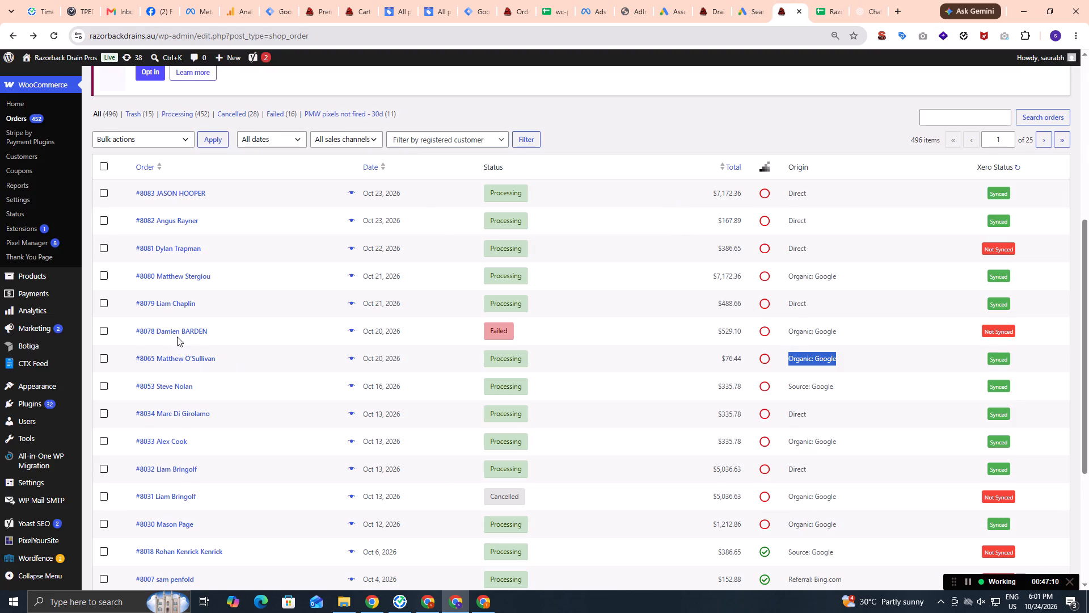
double_click(182, 304)
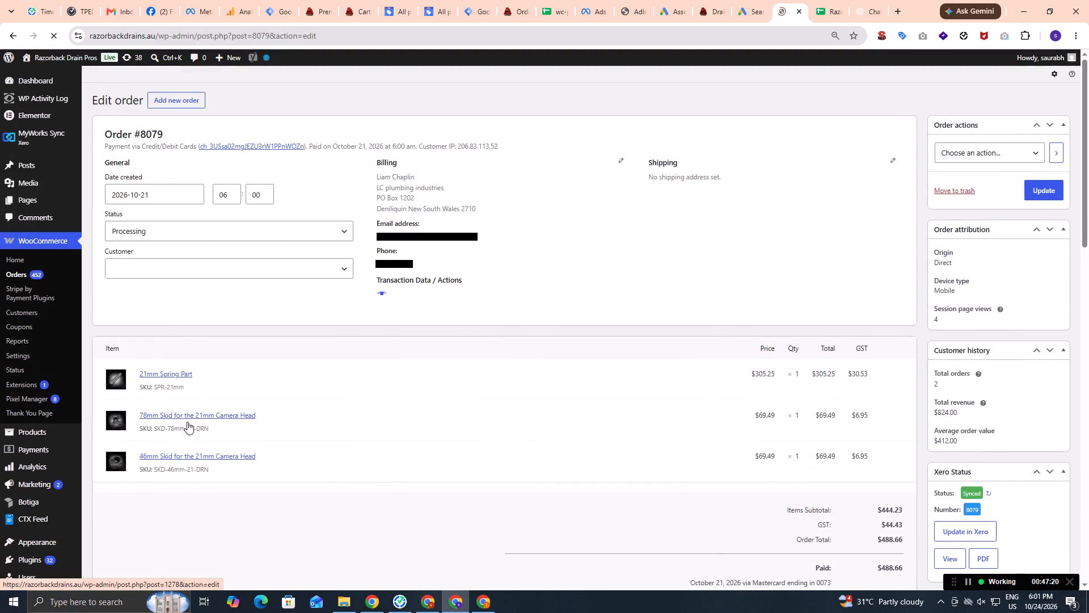
scroll(202, 404, down, 7)
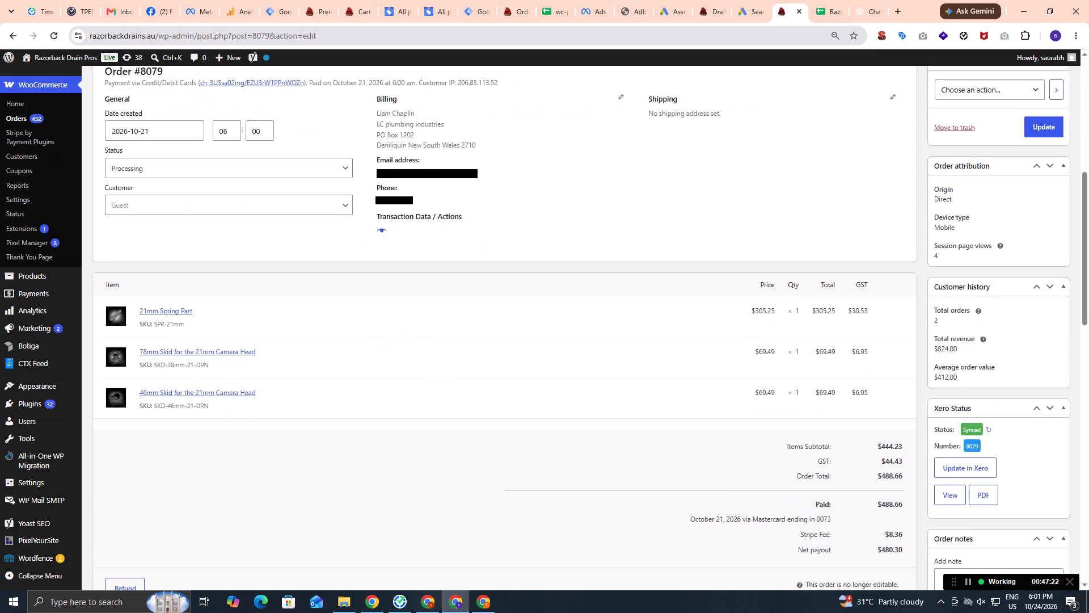
drag(195, 312, 175, 312)
drag(175, 312, 140, 313)
key(ctrl+c)
key(ctrl+Tab)
click(209, 188)
key(ctrl+v)
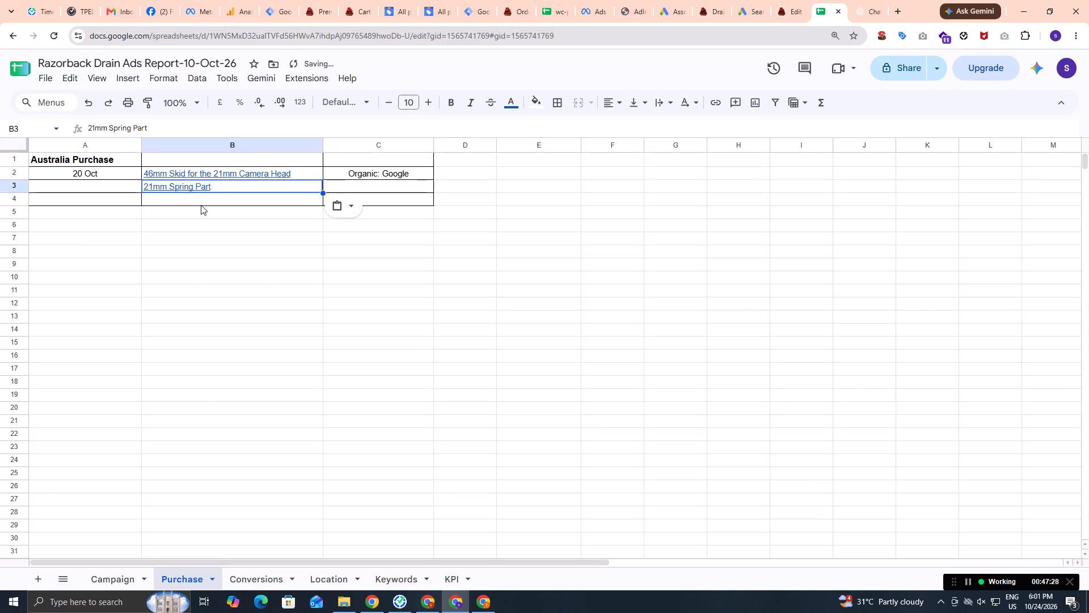
Copy order #8079's second item name, 78mm Skid for the 21mm Camera Head, into B4 of the Australia Purchase table.
key(ctrl+shift+Tab)
drag(261, 350, 145, 352)
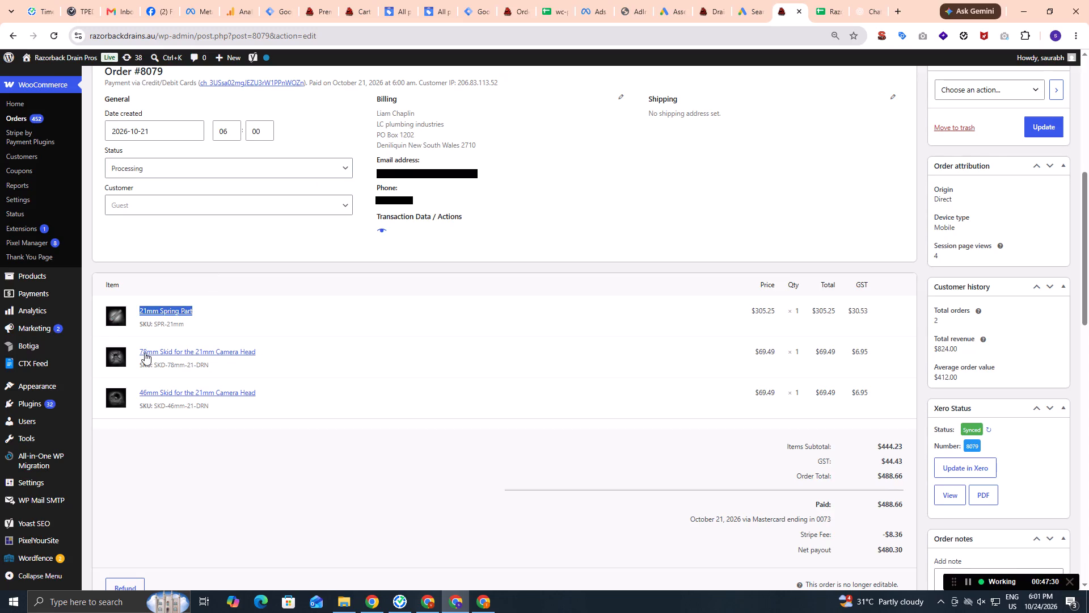
drag(145, 352, 137, 352)
drag(278, 347, 140, 354)
click(233, 536)
key(ctrl+c)
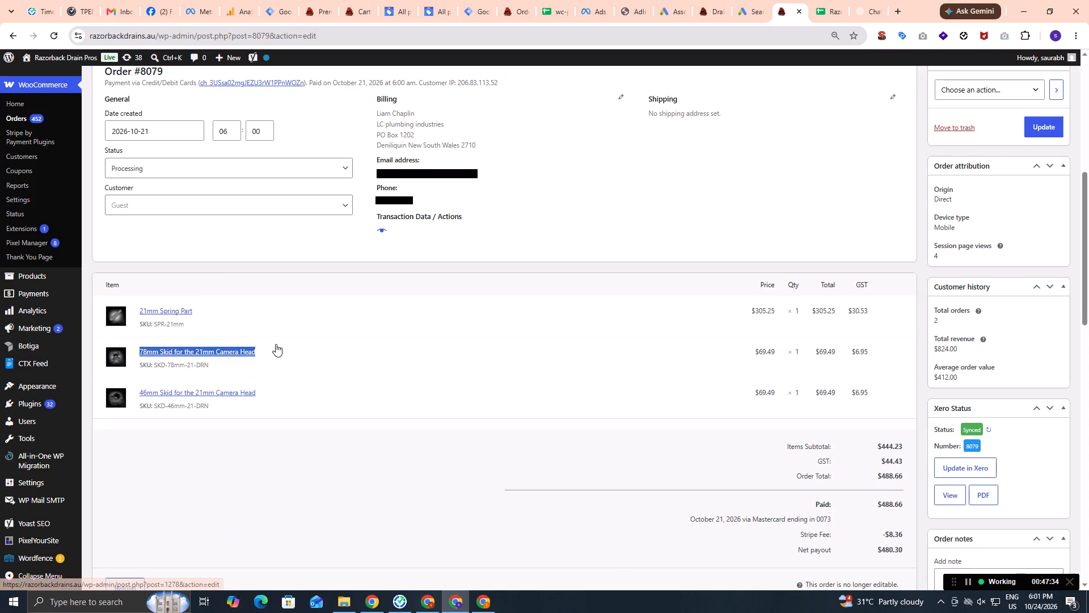
key(ctrl+Tab)
click(197, 205)
key(ctrl+v)
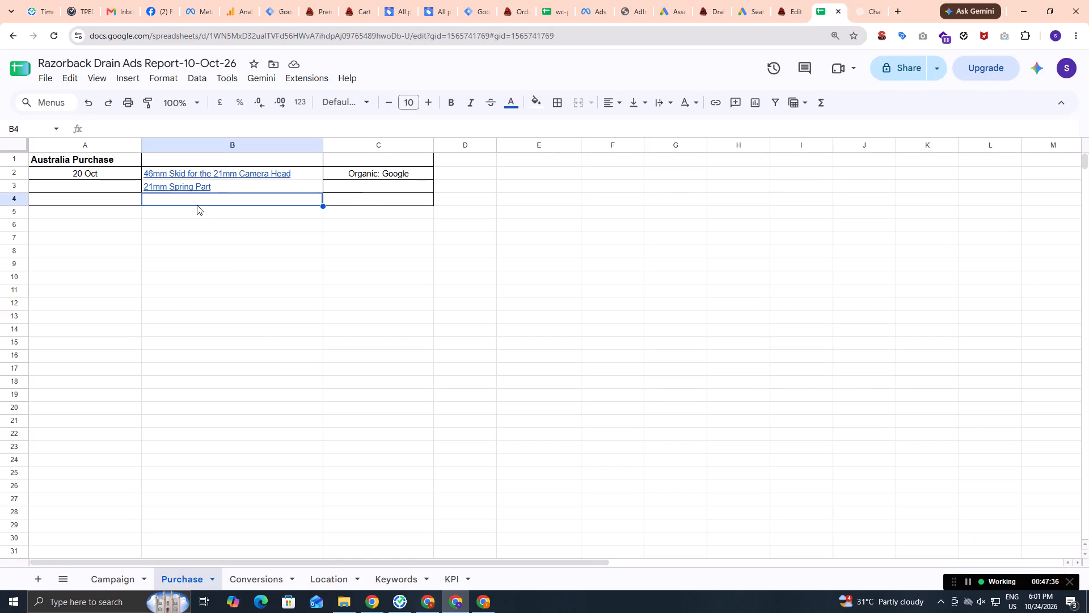
key(ctrl+shift+Tab)
key(ctrl+c)
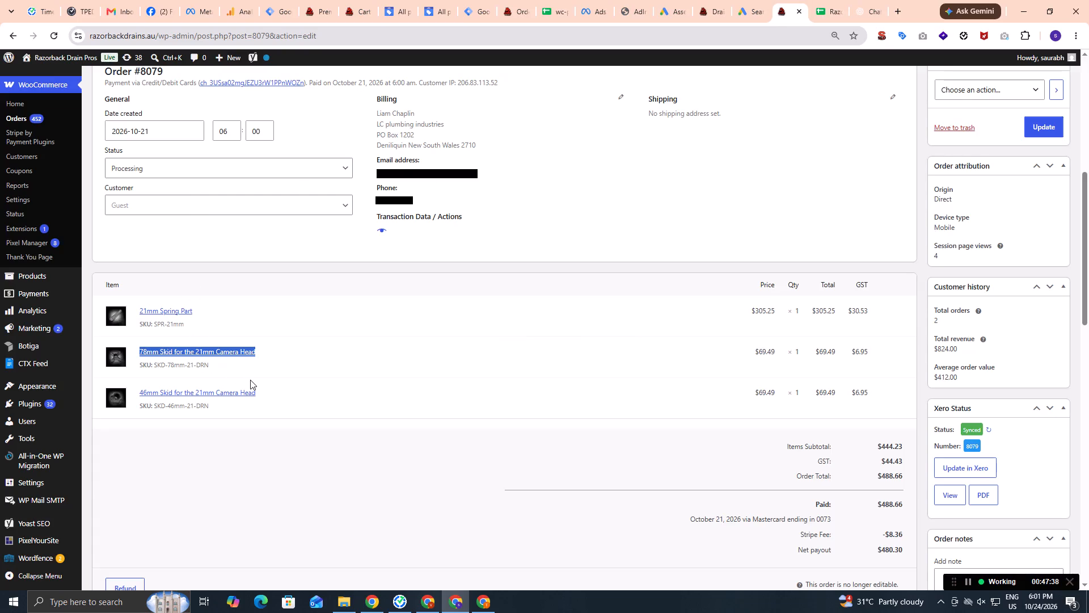
key(ctrl+Tab)
key(ctrl+v)
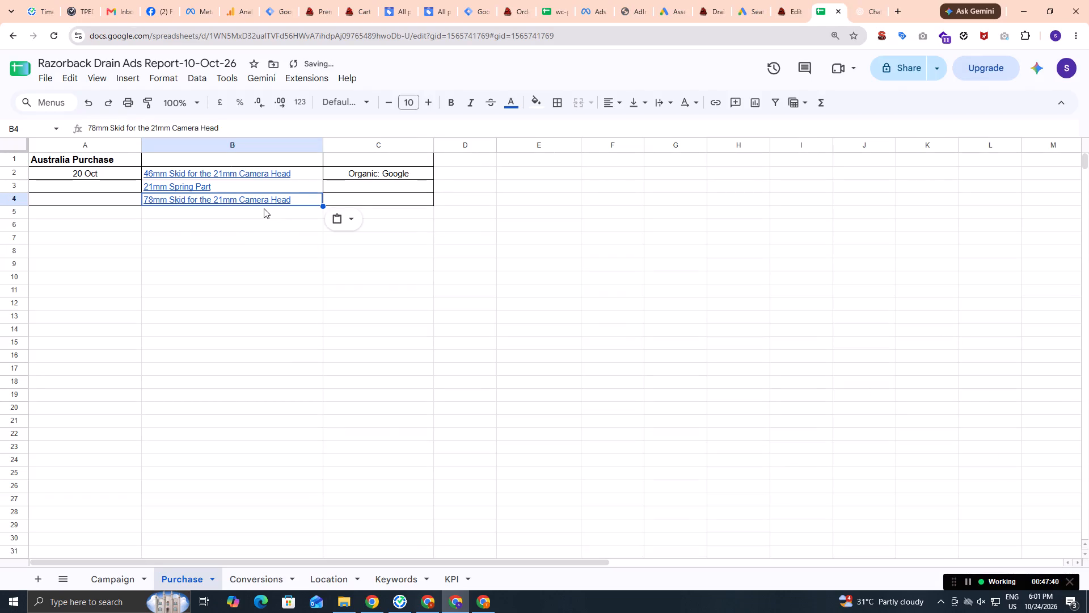
Copy order #8079's third item name, 46mm Skid for the 21mm Camera Head, into B5 of the Australia Purchase table.
key(ctrl+shift+Tab)
drag(269, 388, 138, 394)
key(ctrl+c)
key(ctrl+Tab)
click(180, 213)
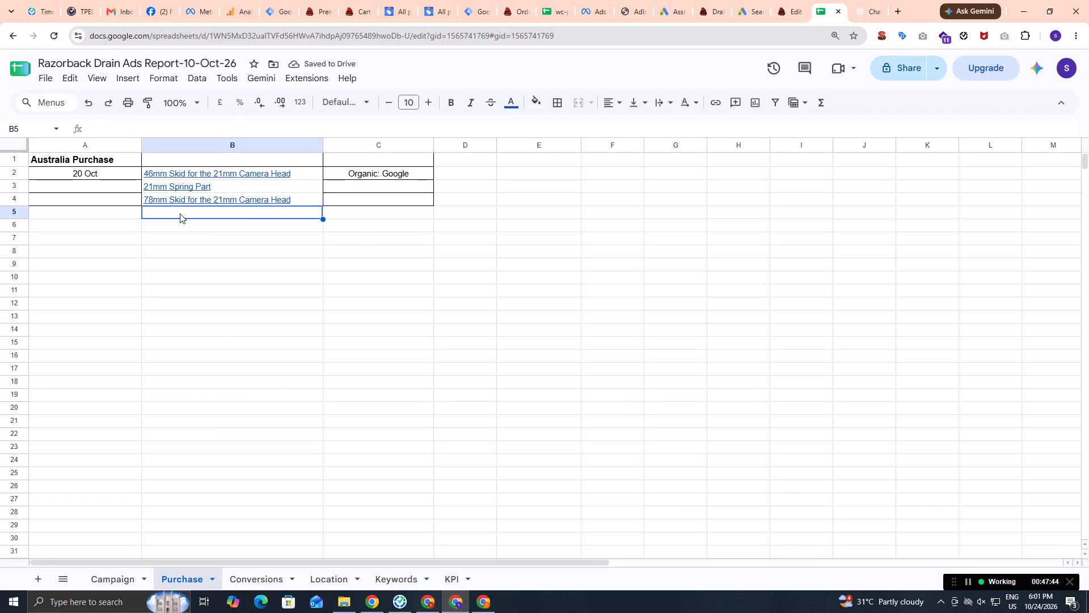
key(ctrl+v)
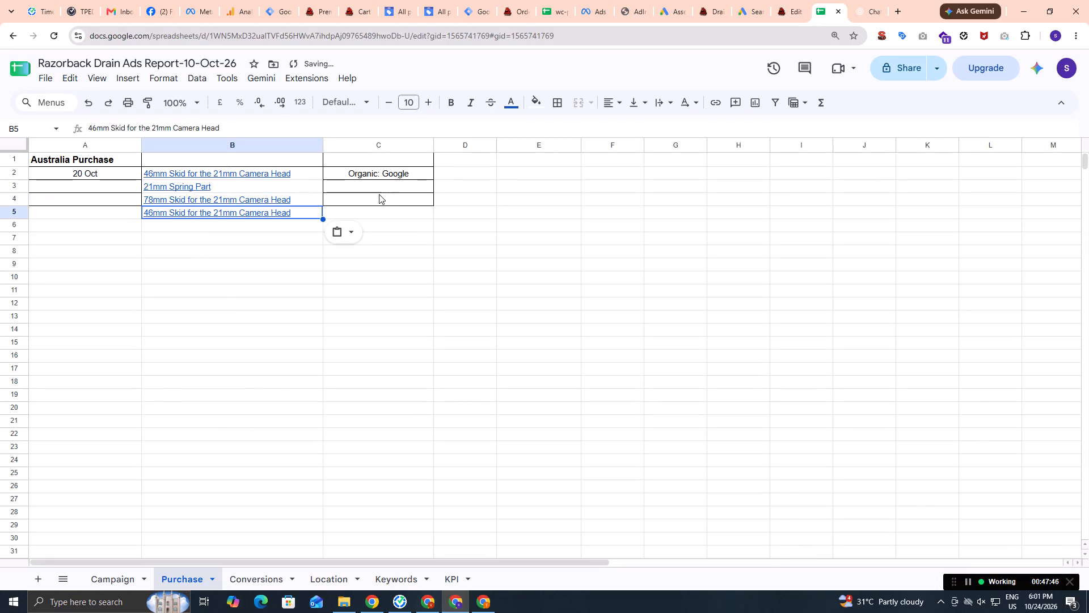
Return to the orders list to check order #8079's origin, and enter Direct in C3 of the Australia Purchase table.
key(ctrl+shift+Tab)
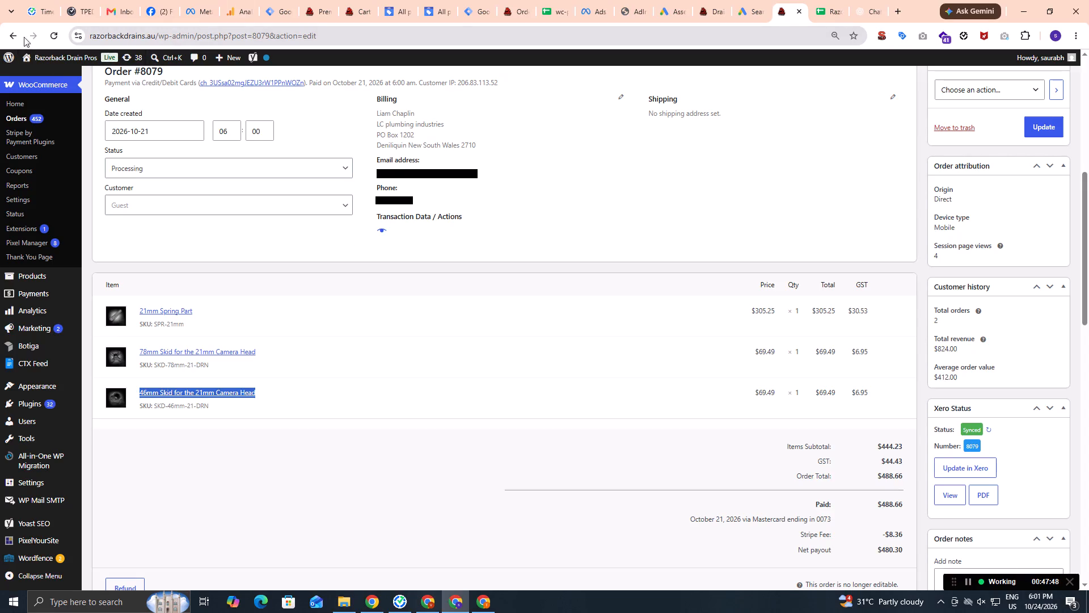
click(12, 37)
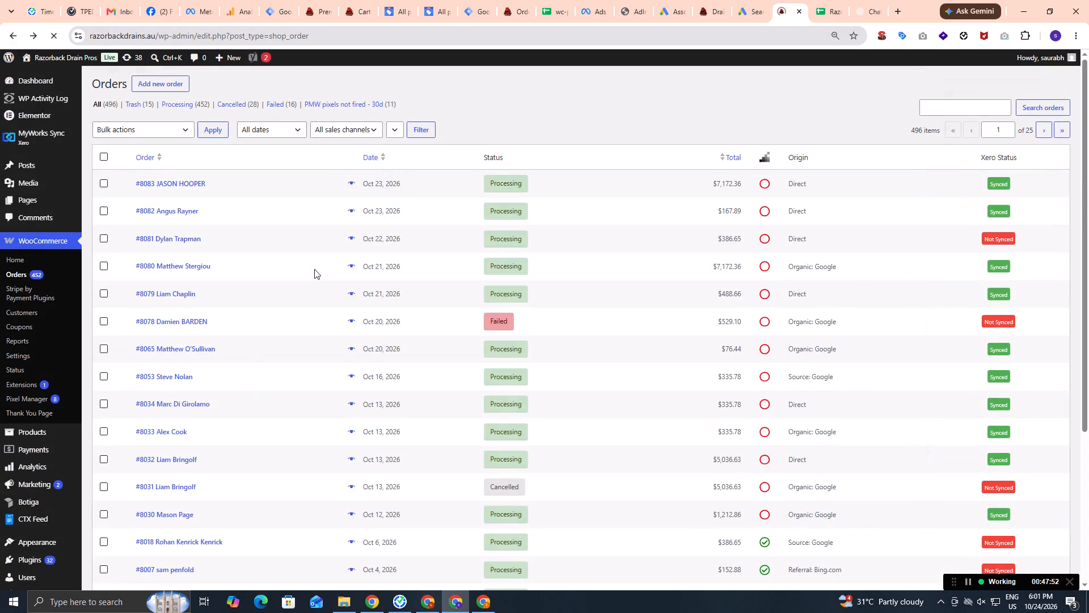
scroll(314, 269, down, 1)
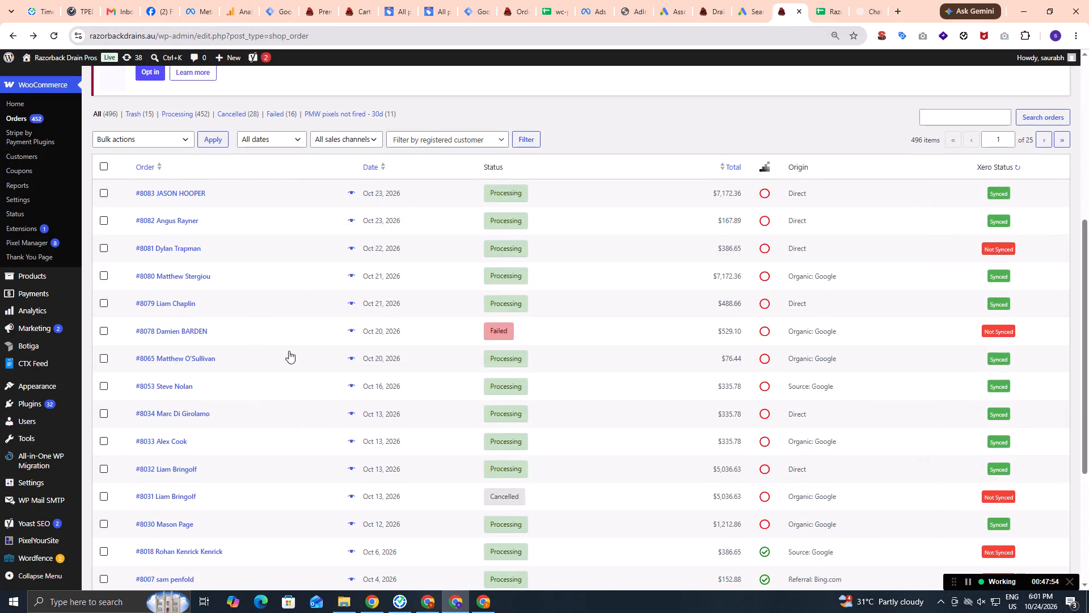
drag(852, 328, 775, 329)
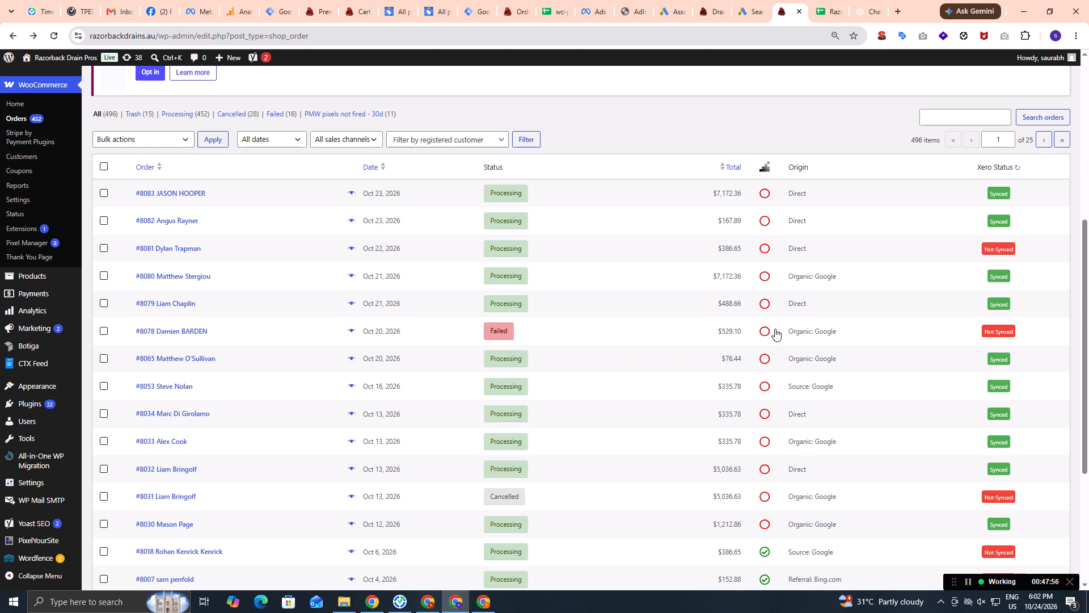
drag(775, 329, 775, 330)
key(ctrl+Tab)
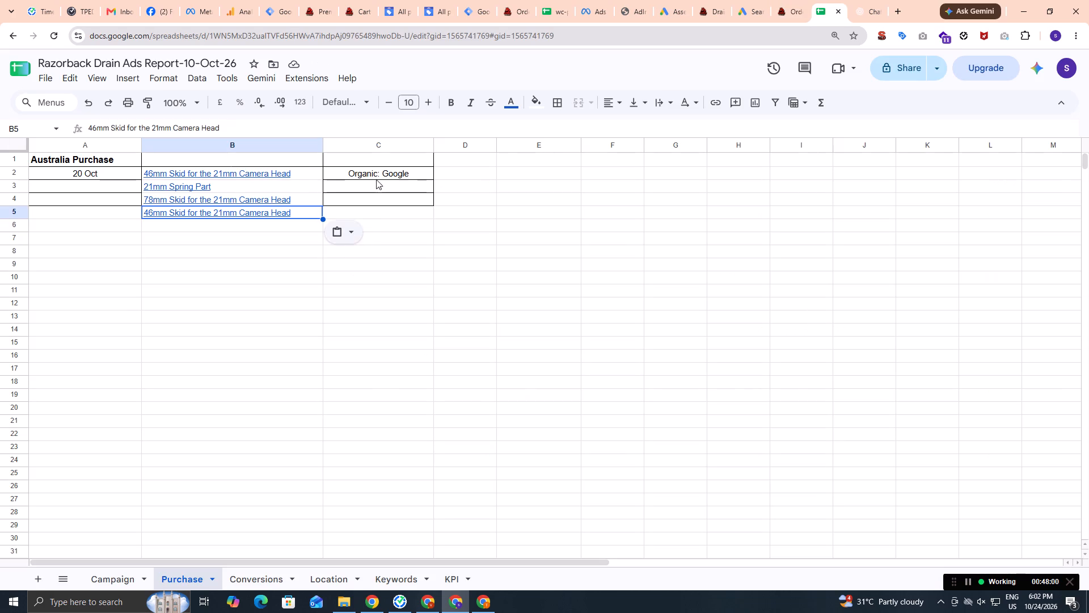
click(371, 187)
key(shift+d)
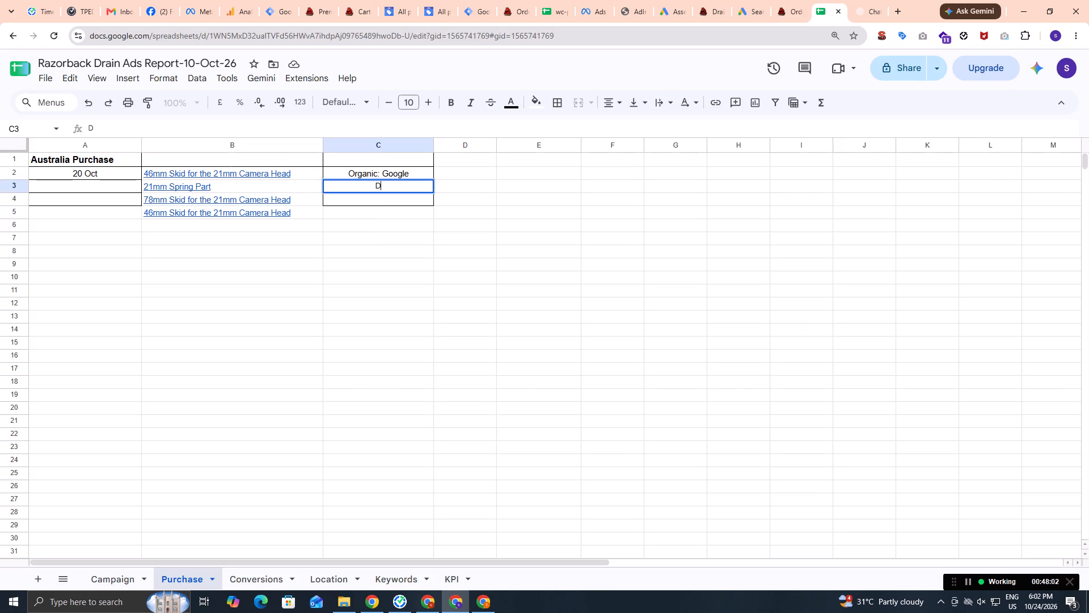
text(irect)
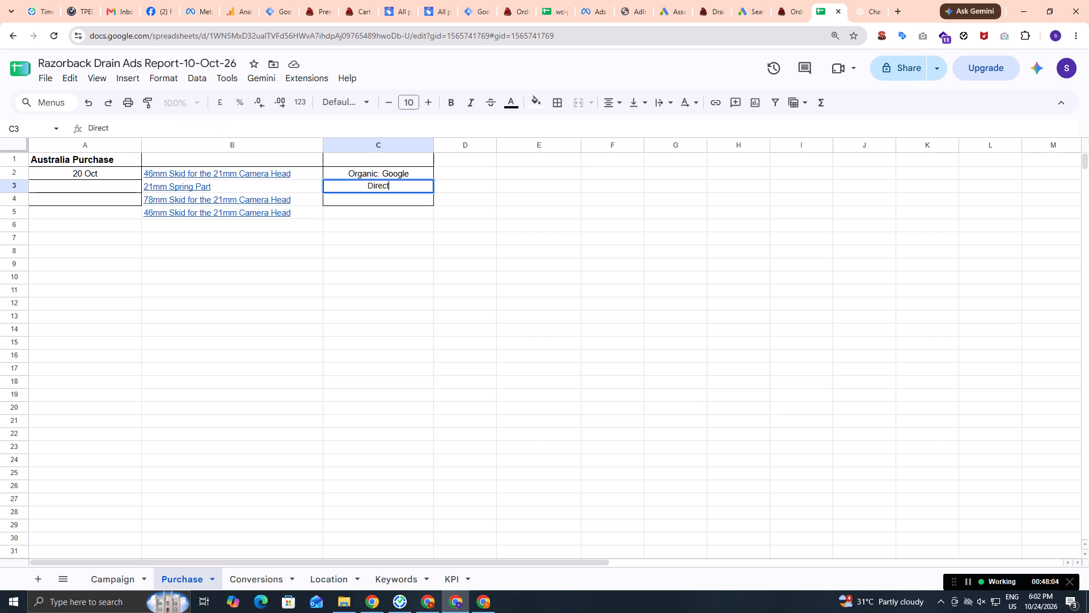
key(shift+Left)
key(shift+Left)
key(shift+Left)
key(shift+Left)
key(shift+Left)
key(shift+Left)
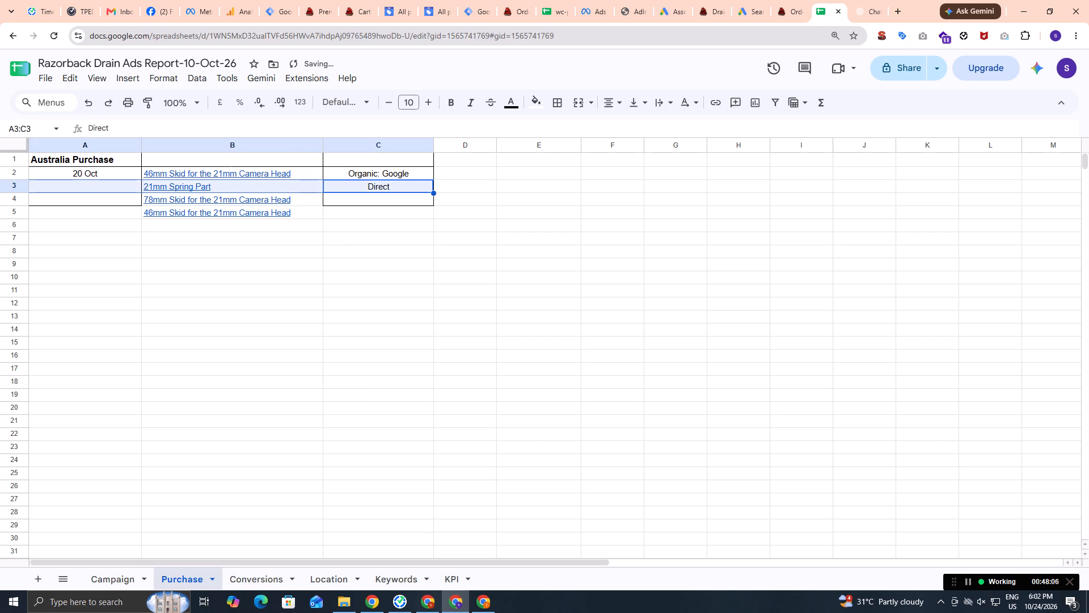
Copy the Direct origin from C3 into C4:C5 of the Australia Purchase table.
click(375, 211)
click(385, 186)
key(ctrl+c)
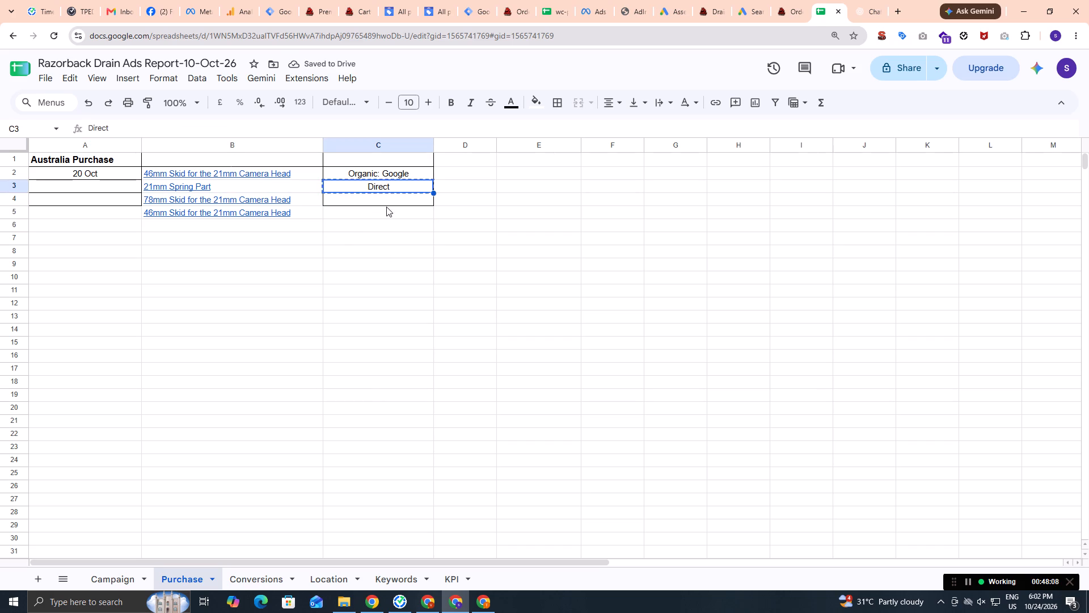
drag(385, 204, 382, 221)
drag(378, 203, 378, 220)
key(ctrl+v)
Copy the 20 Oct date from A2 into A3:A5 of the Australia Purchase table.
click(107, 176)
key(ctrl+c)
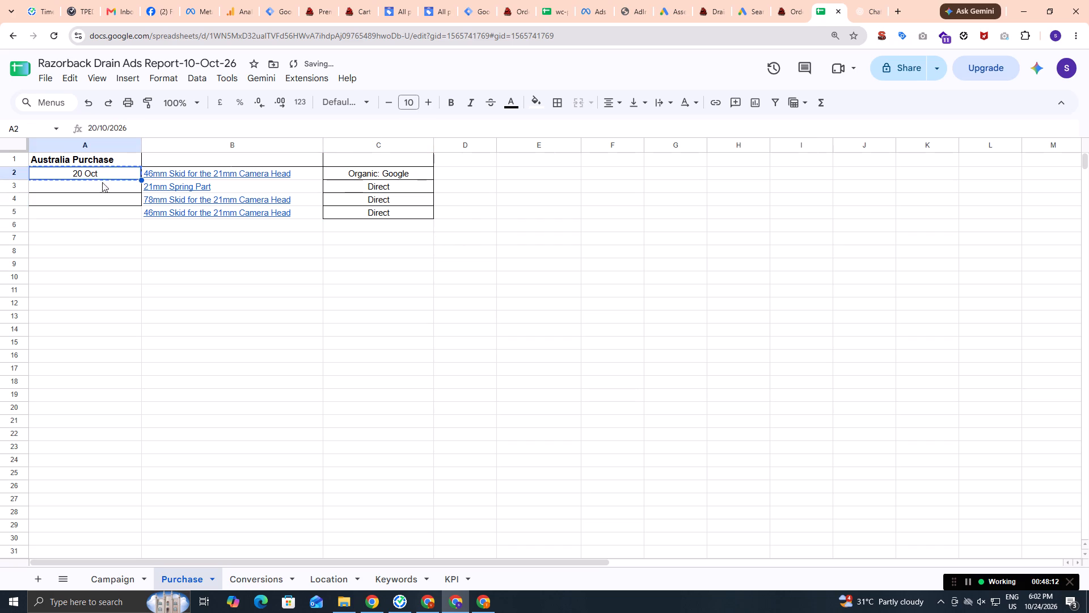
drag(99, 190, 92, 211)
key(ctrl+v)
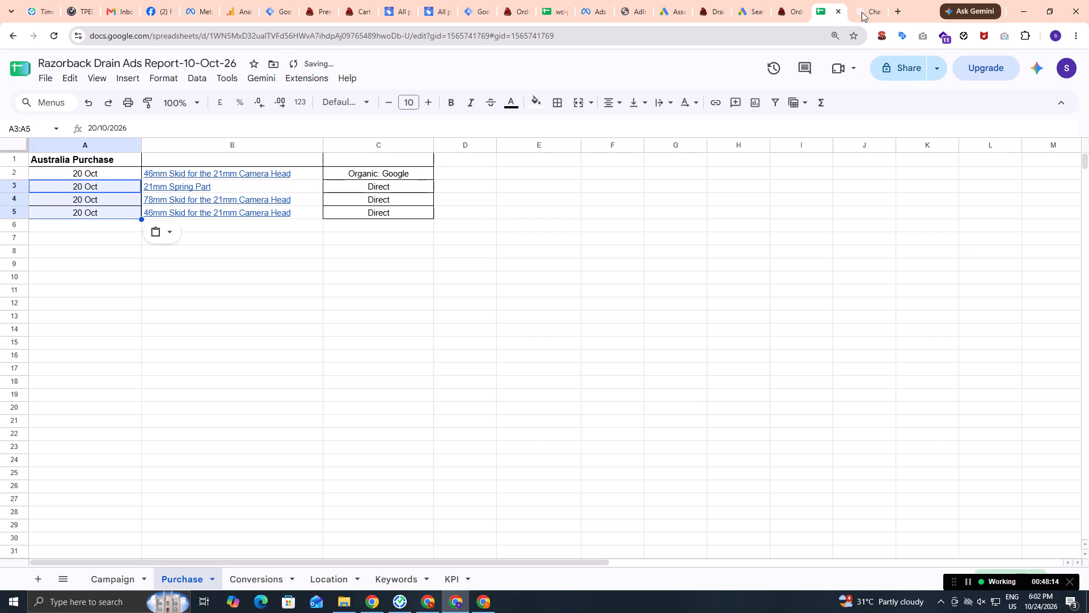
Check order #8079's date in the orders list, set A3 to 21 Oct, and copy that date into A4:A5.
click(788, 0)
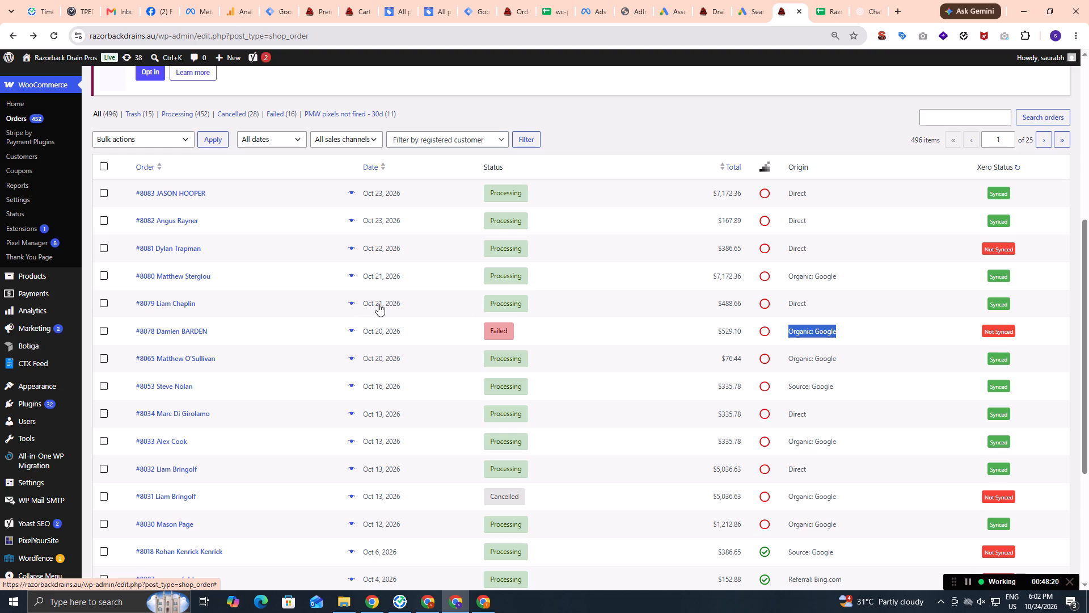
key(ctrl+Tab)
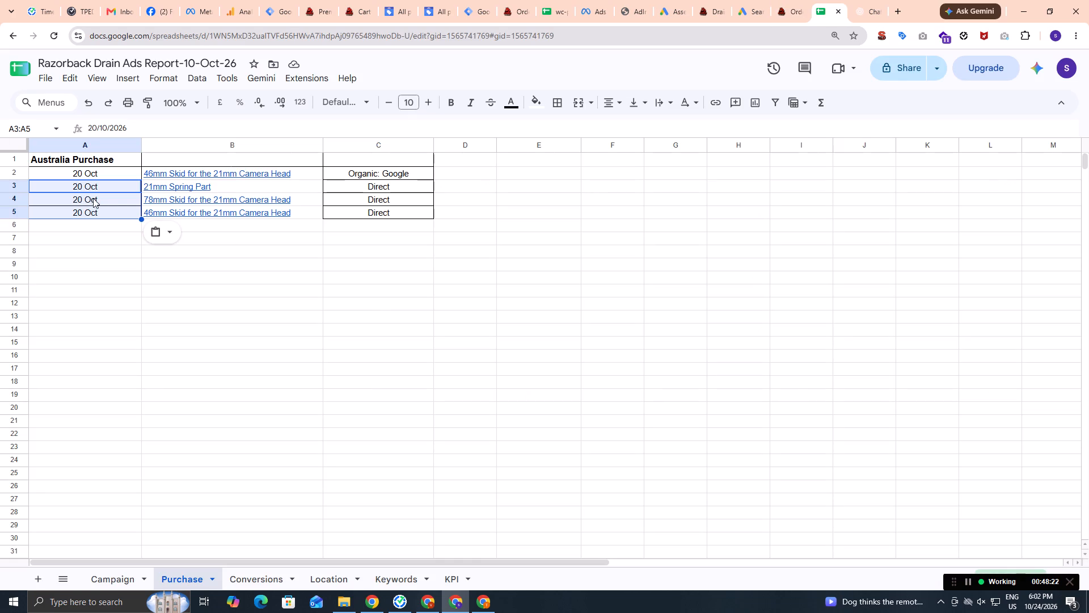
double_click(92, 190)
click(68, 296)
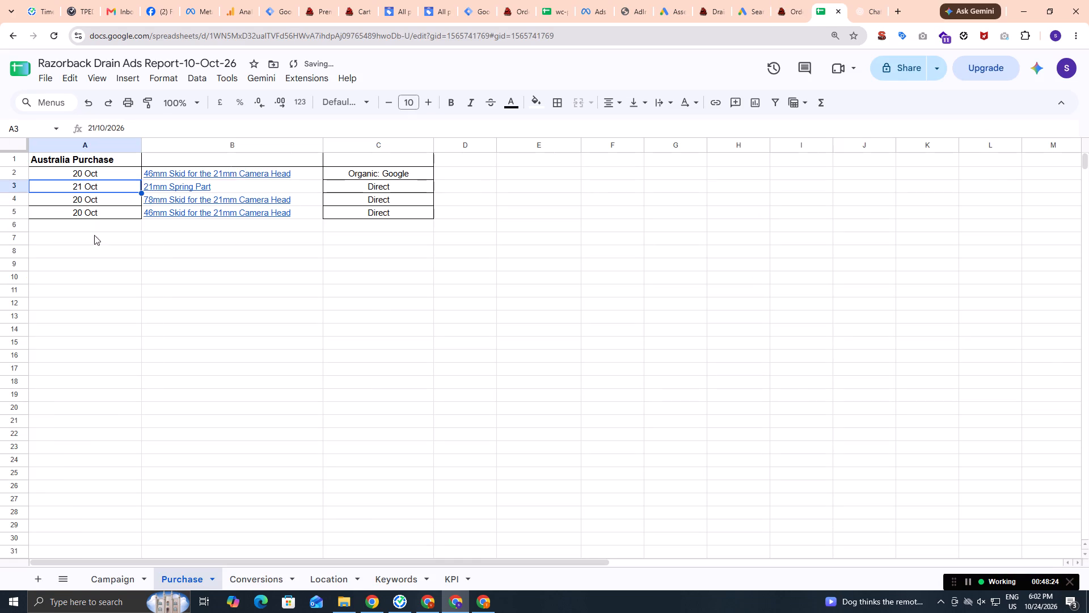
key(ctrl+c)
drag(100, 201, 97, 212)
key(ctrl+v)
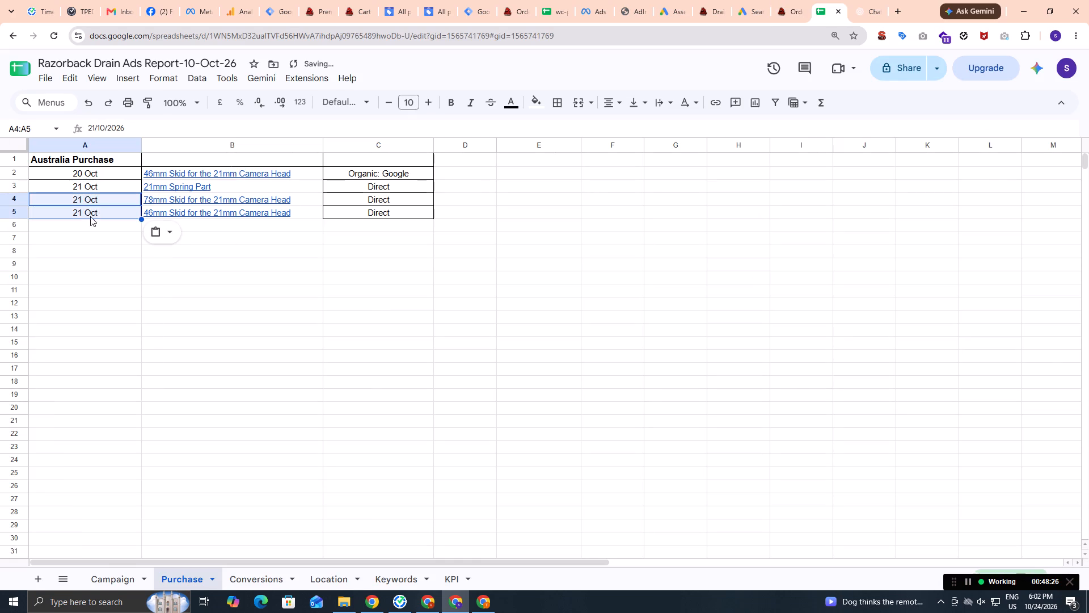
click(94, 226)
Open order #8080 and copy its item name, The Double P Dual Drain Camera (21mm & 12.8mm) for 25–150mm Pipes, into B6.
click(800, 0)
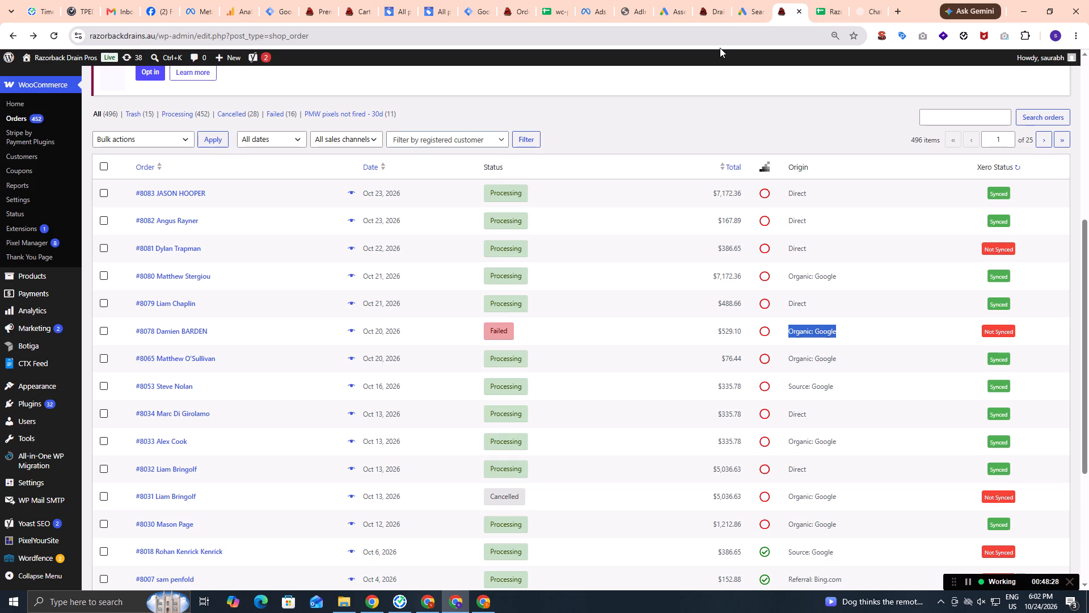
double_click(187, 277)
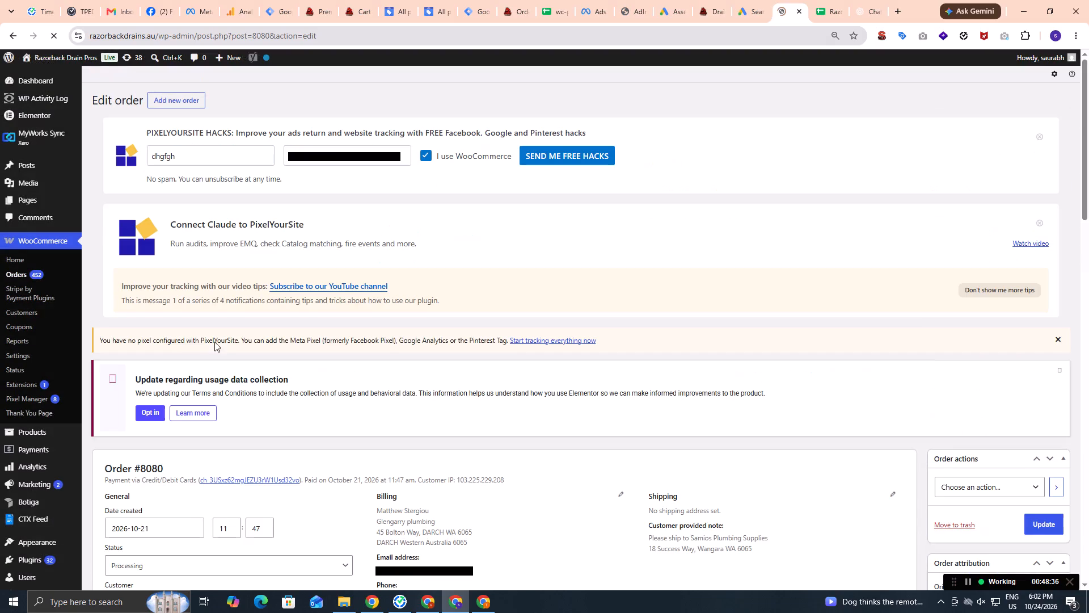
scroll(331, 507, down, 1)
scroll(332, 506, up, 1)
scroll(332, 506, down, 6)
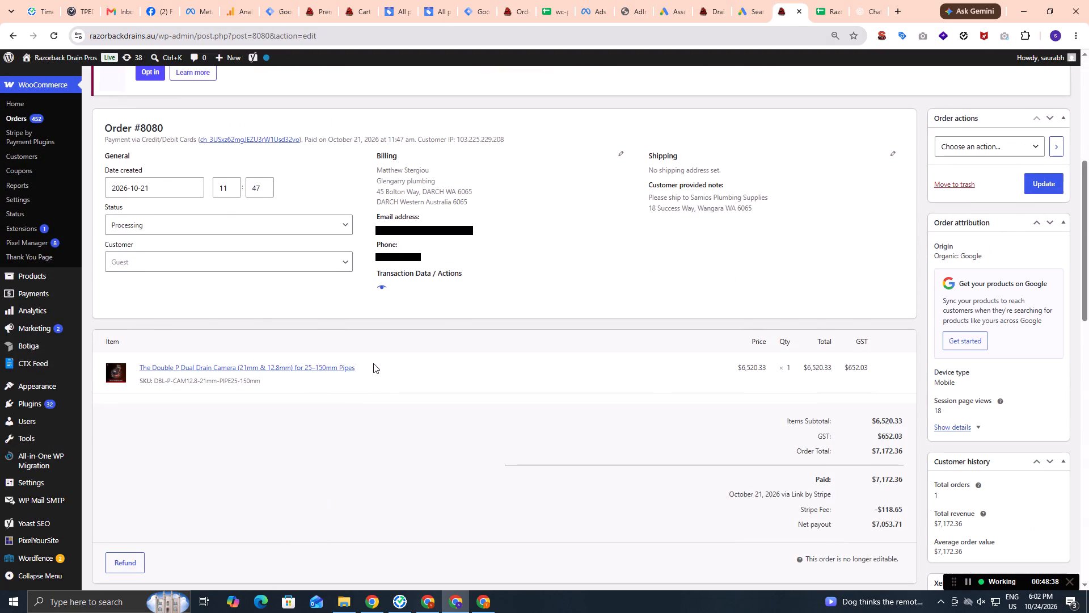
drag(373, 363, 142, 370)
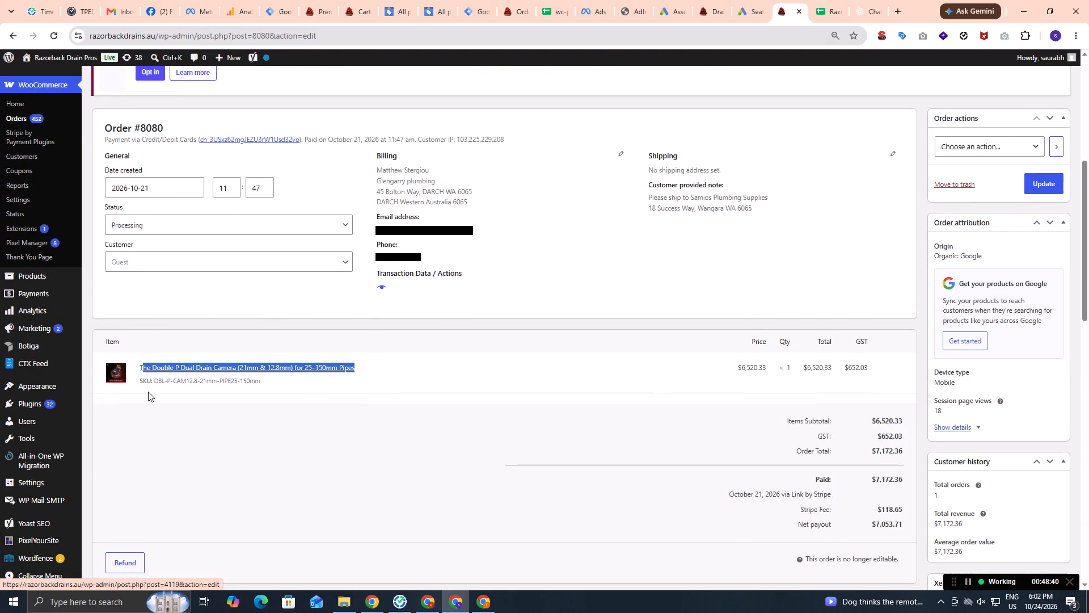
click(351, 433)
drag(366, 365, 151, 369)
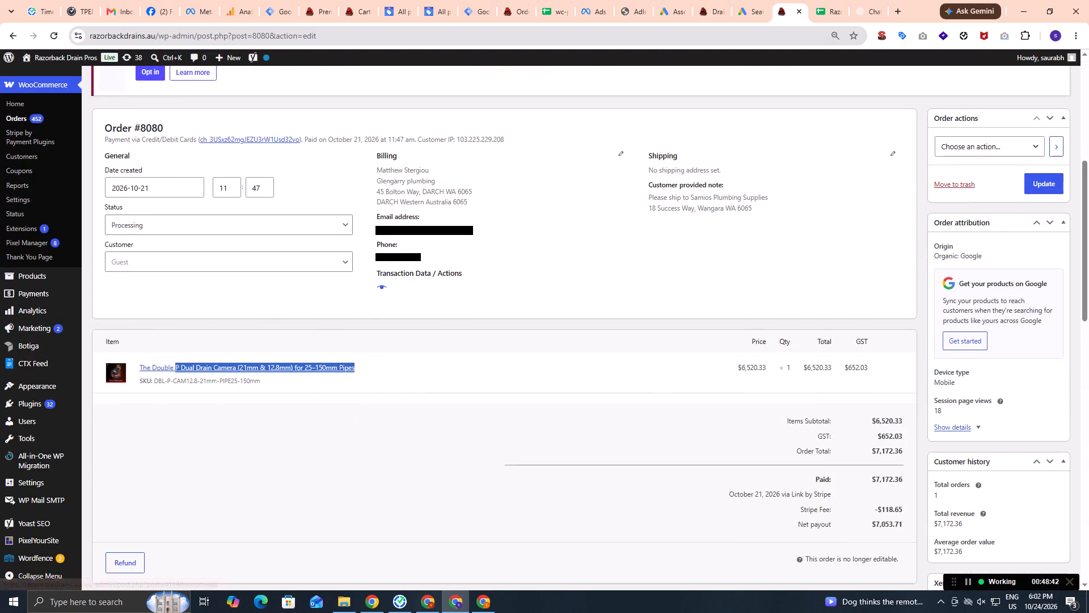
drag(151, 369, 135, 367)
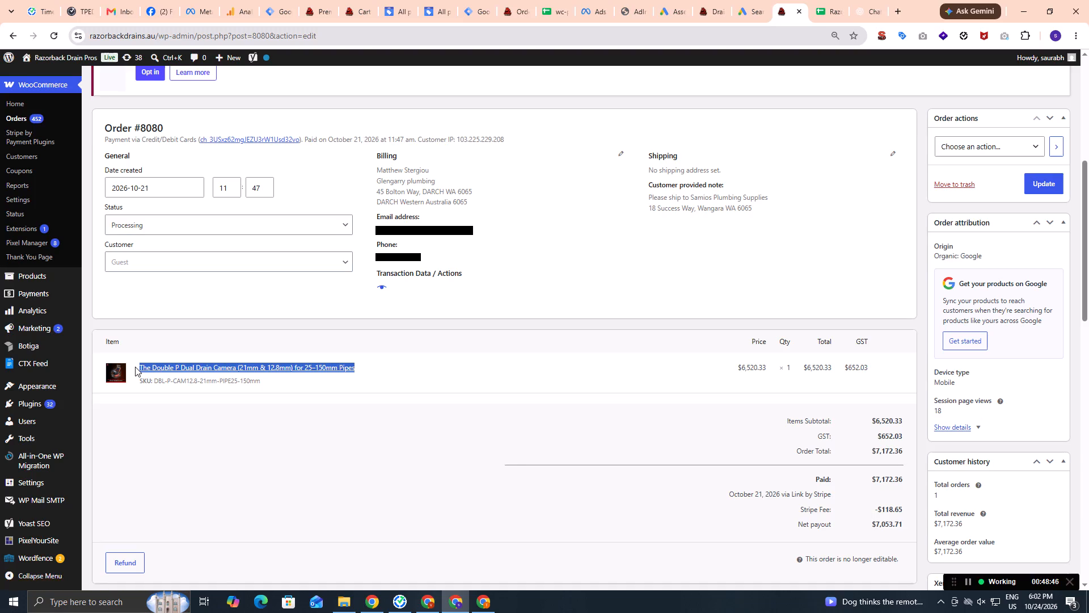
drag(135, 367, 133, 367)
drag(133, 367, 137, 368)
key(ctrl+c)
key(ctrl+Tab)
click(174, 228)
key(ctrl+v)
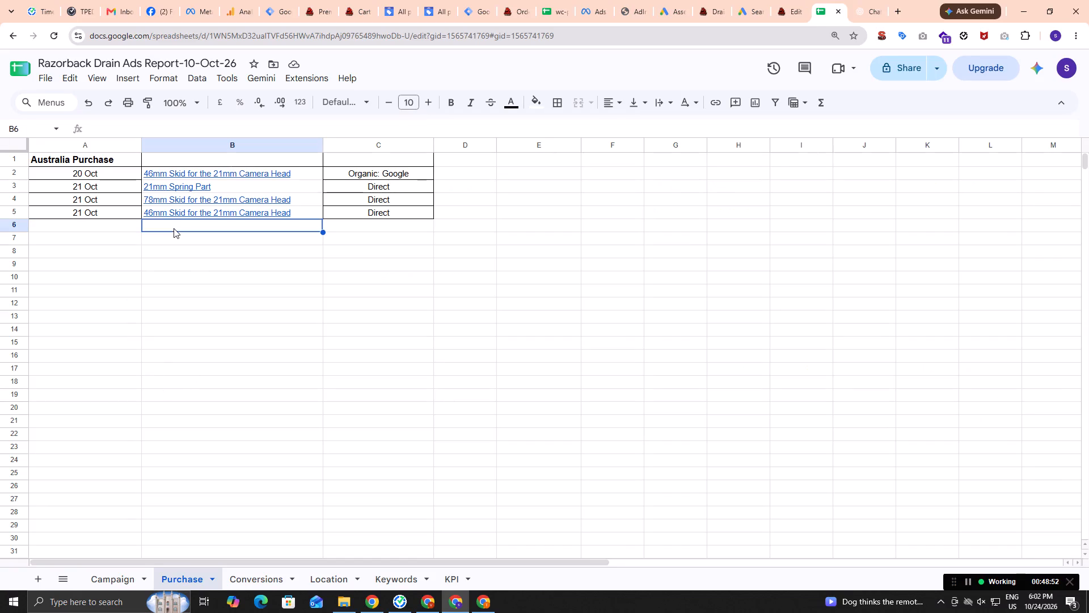
key(ctrl+shift+Tab)
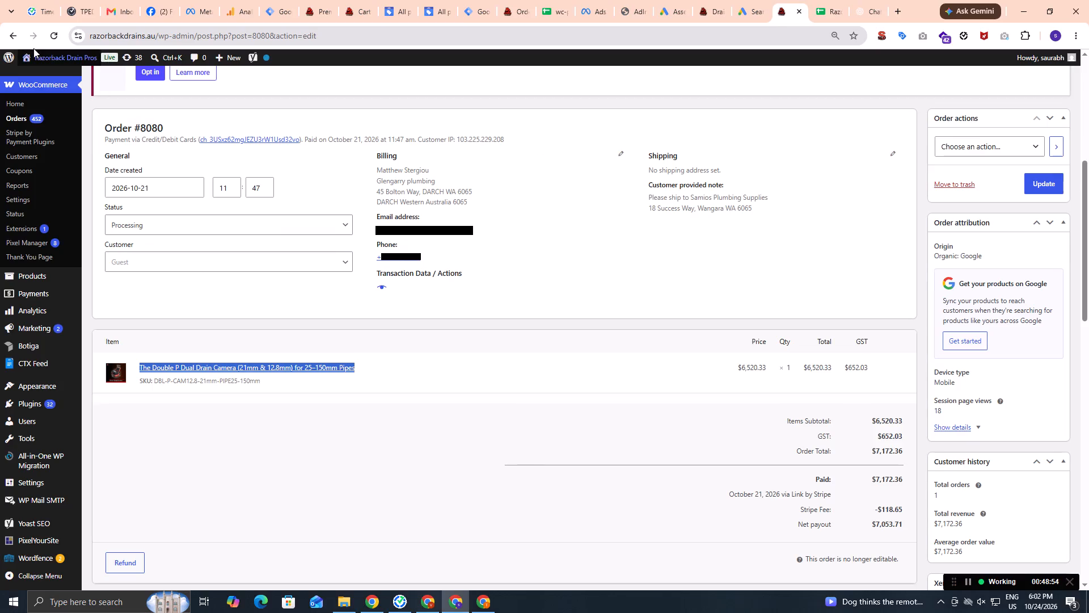
click(15, 34)
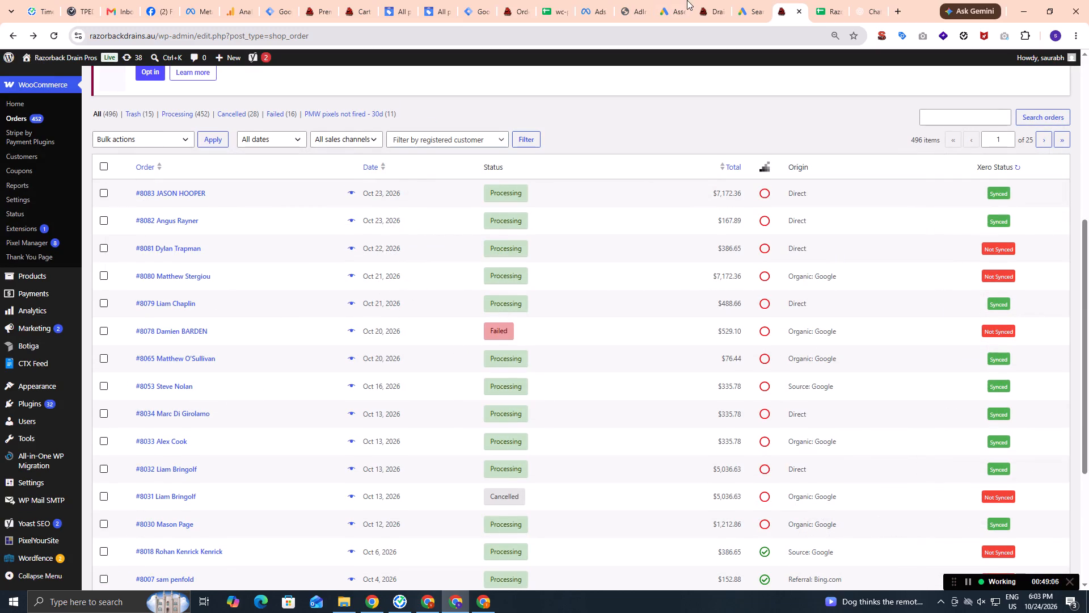
click(824, 8)
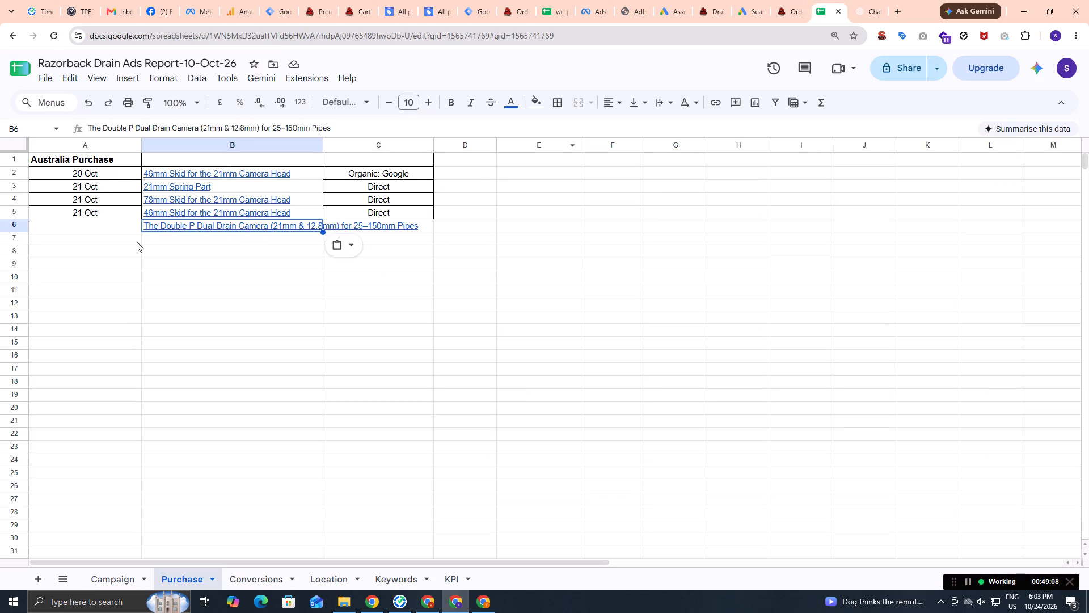
click(101, 216)
key(ctrl+c)
click(103, 229)
key(ctrl+v)
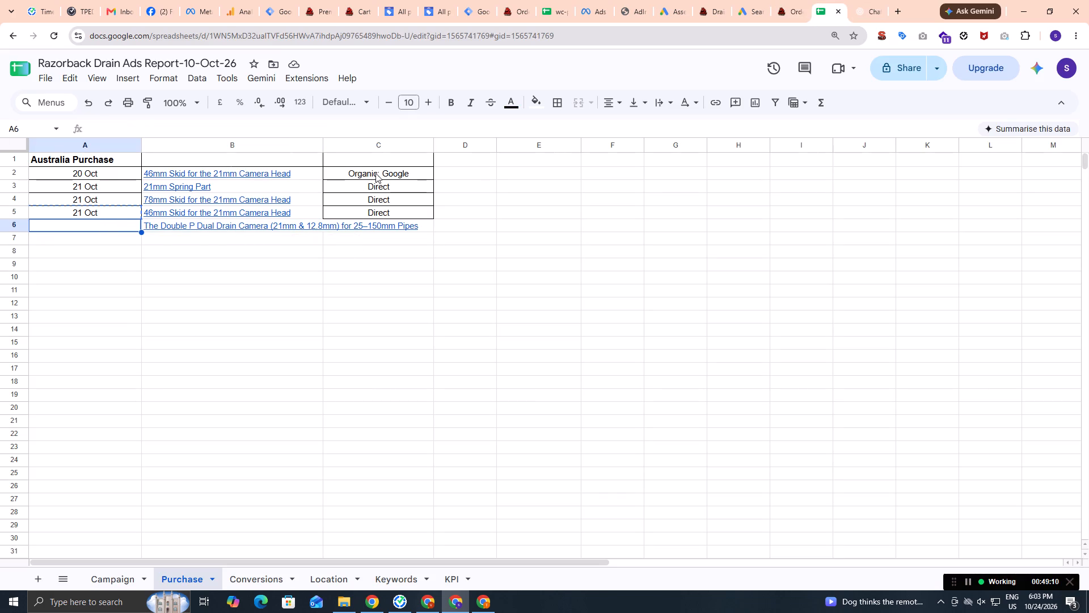
click(396, 180)
key(ctrl+c)
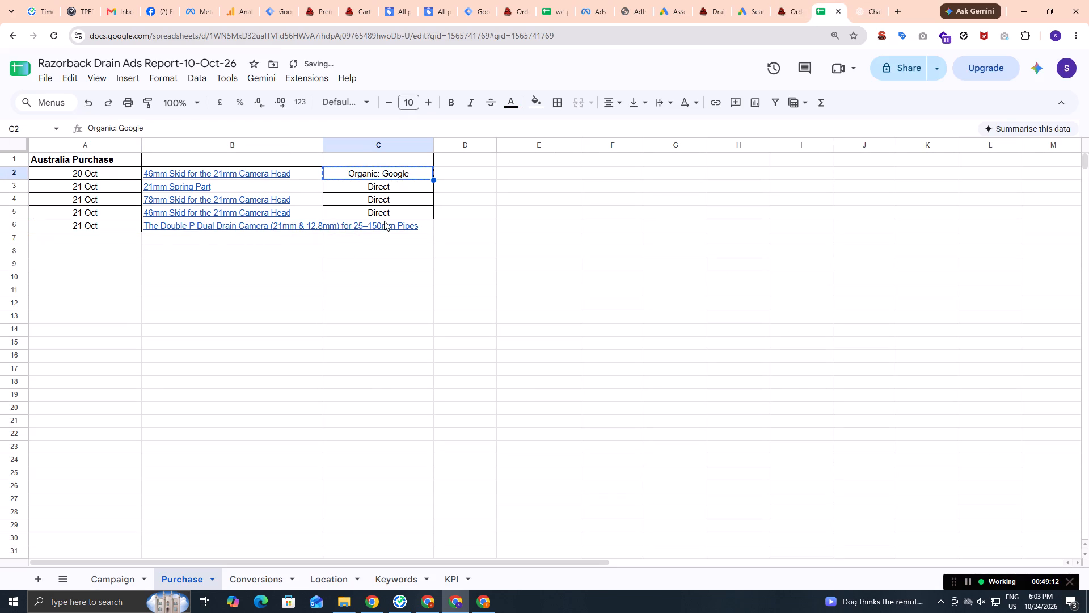
click(384, 221)
key(ctrl+v)
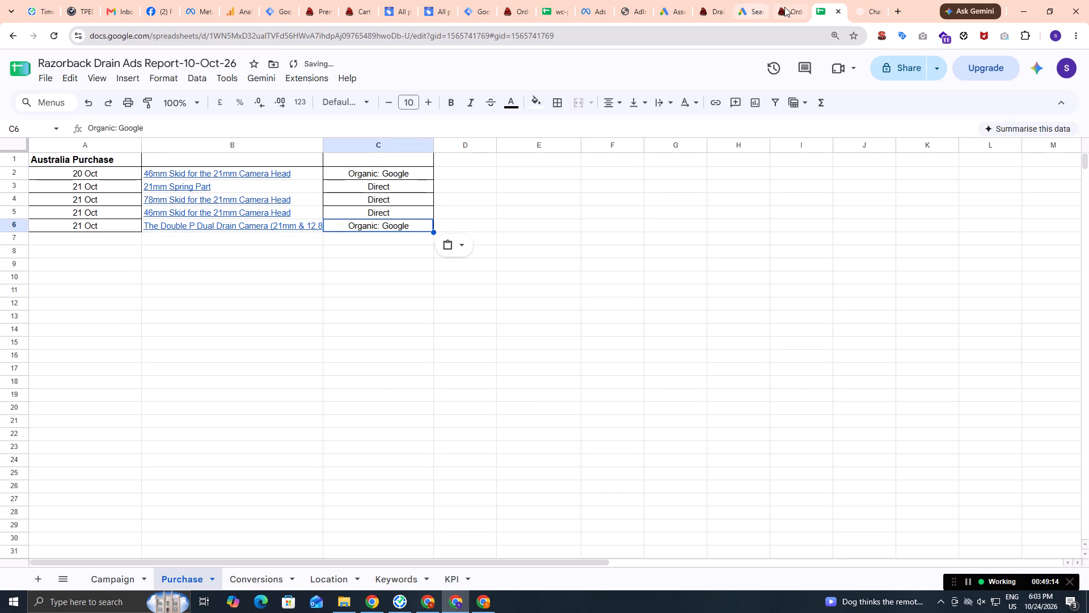
click(795, 0)
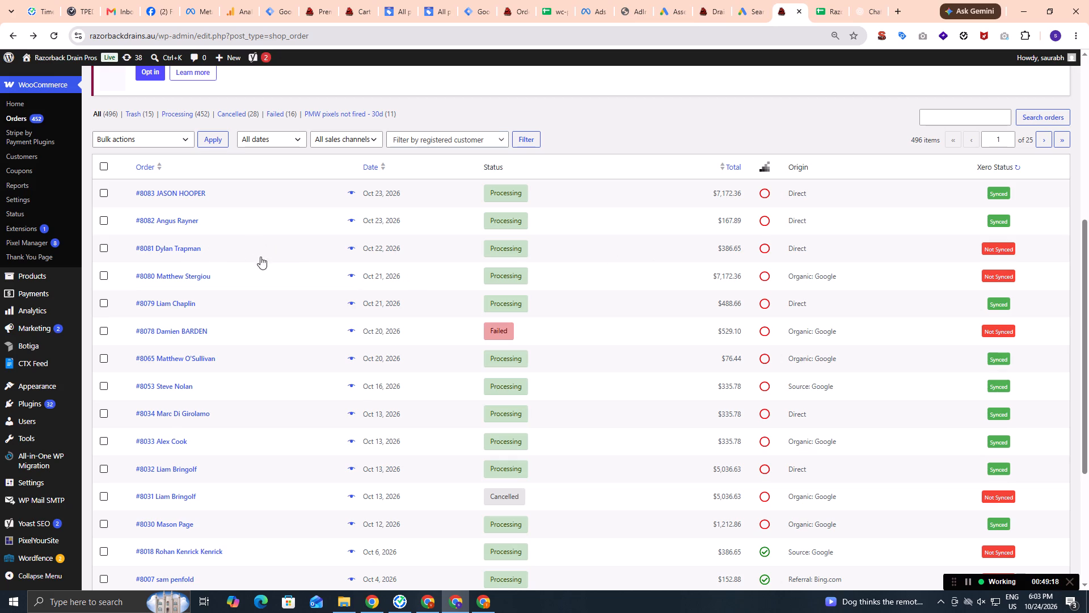
click(185, 248)
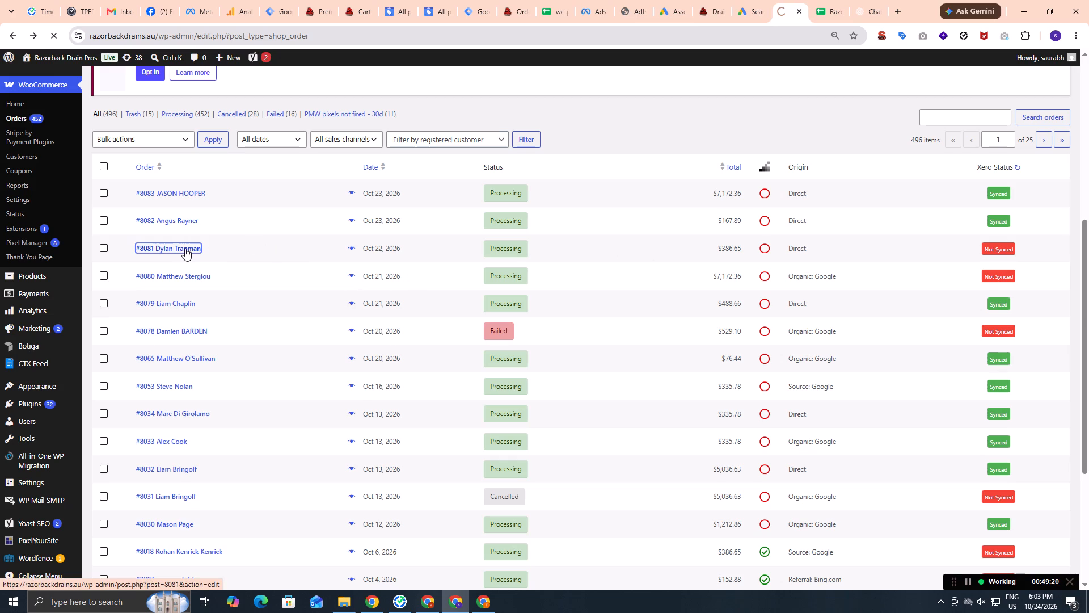
double_click(185, 248)
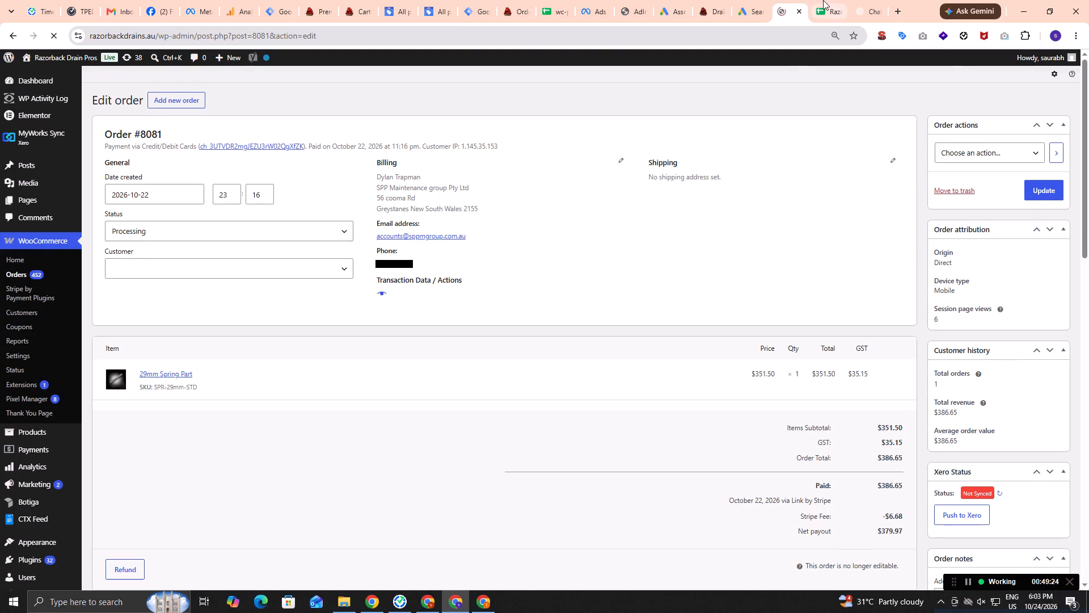
click(210, 374)
scroll(228, 392, down, 1)
scroll(228, 392, up, 1)
scroll(228, 392, down, 2)
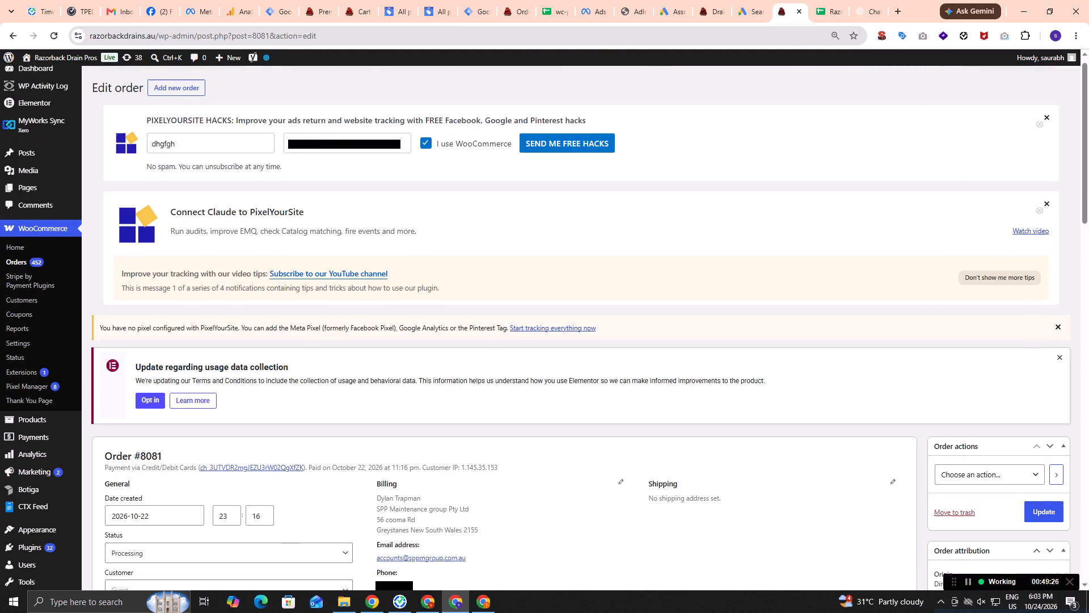
scroll(229, 394, up, 1)
scroll(240, 414, down, 6)
drag(203, 315, 166, 314)
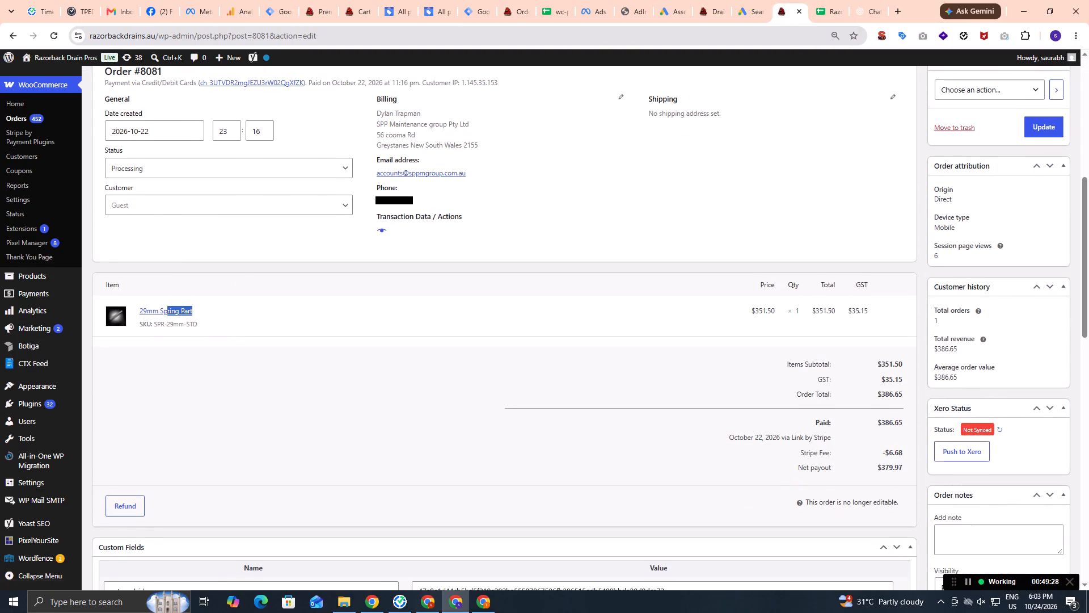
drag(166, 314, 139, 311)
key(ctrl+c)
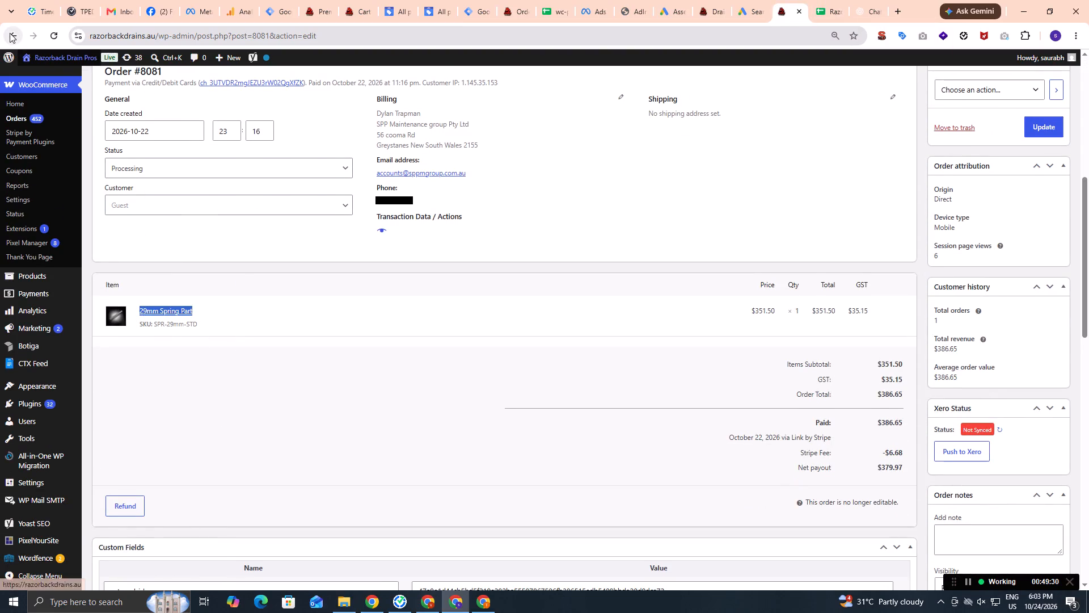
click(10, 33)
key(ctrl+Tab)
click(236, 242)
key(ctrl+v)
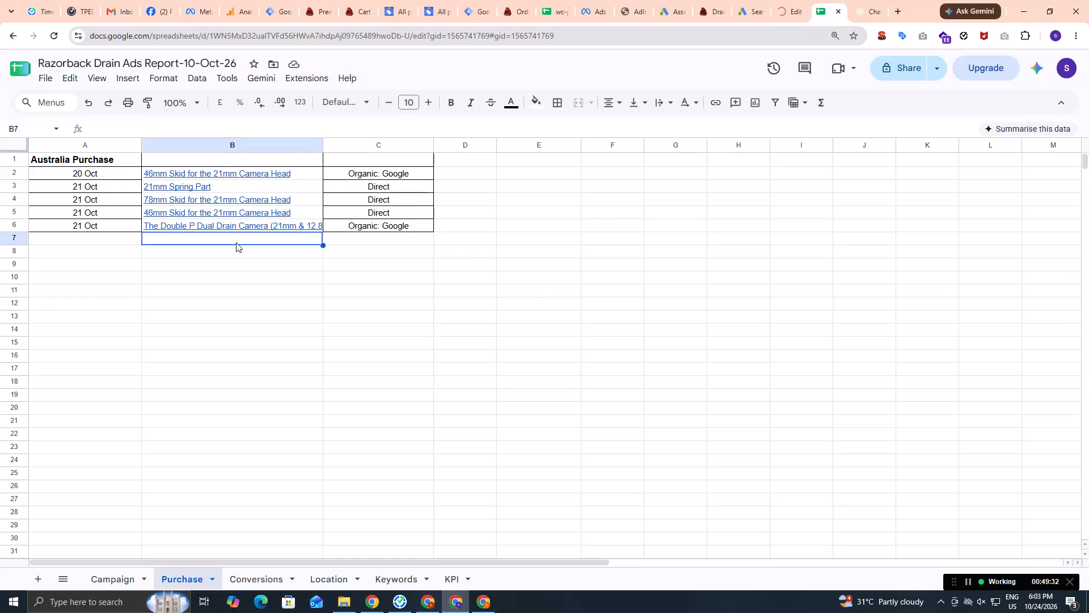
Extend the date series from A6 into A7 to enter 22 Oct for order #8081.
click(95, 228)
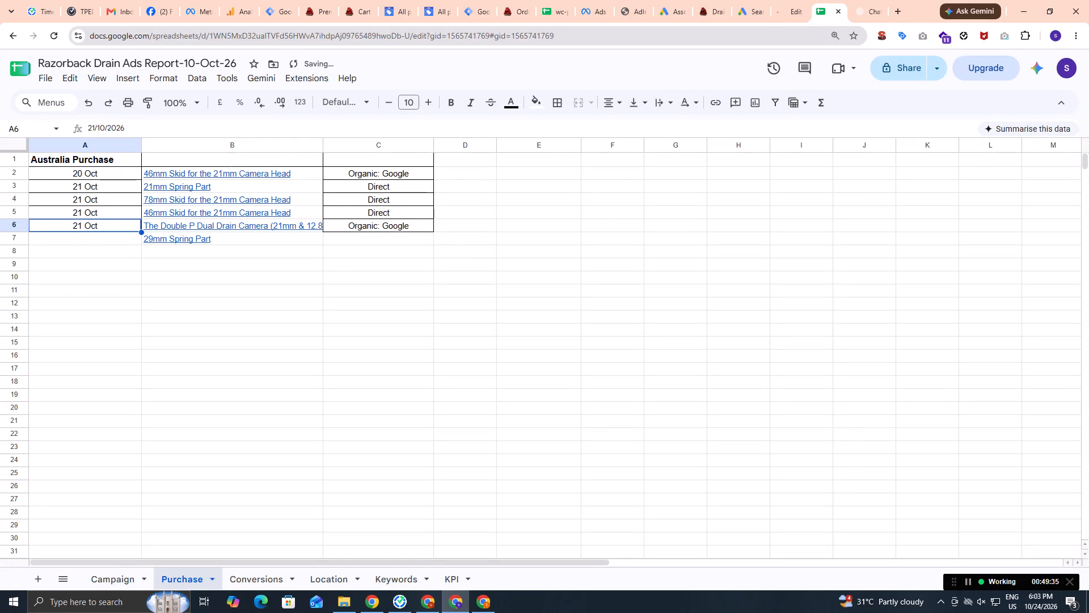
drag(141, 232, 132, 238)
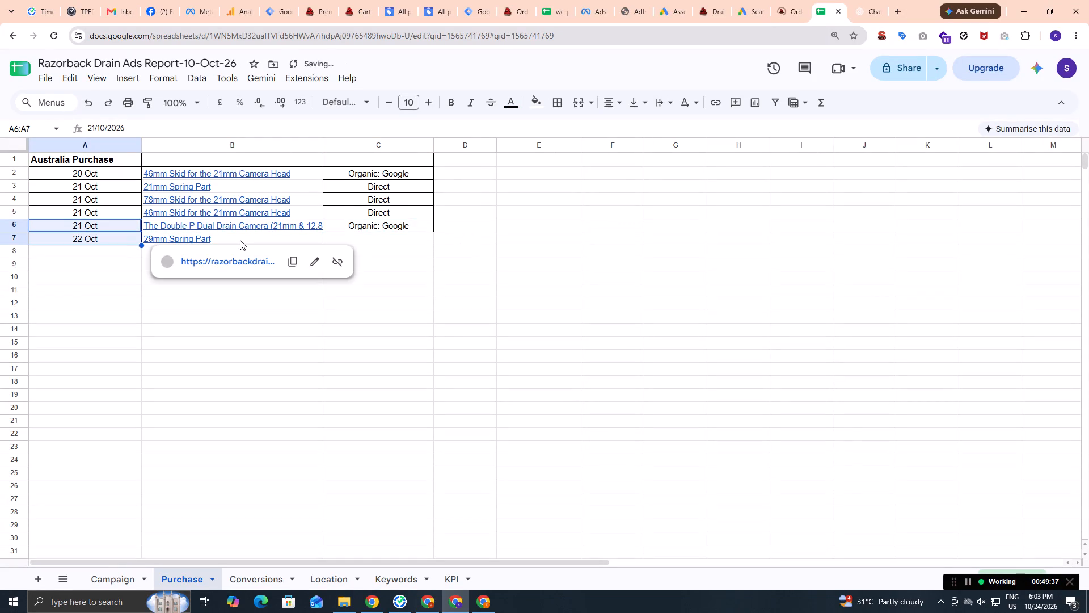
Check the origins of orders #8081 to #8083 in the orders list, and copy Direct from C3 into C7:C9.
key(ctrl+shift+Tab)
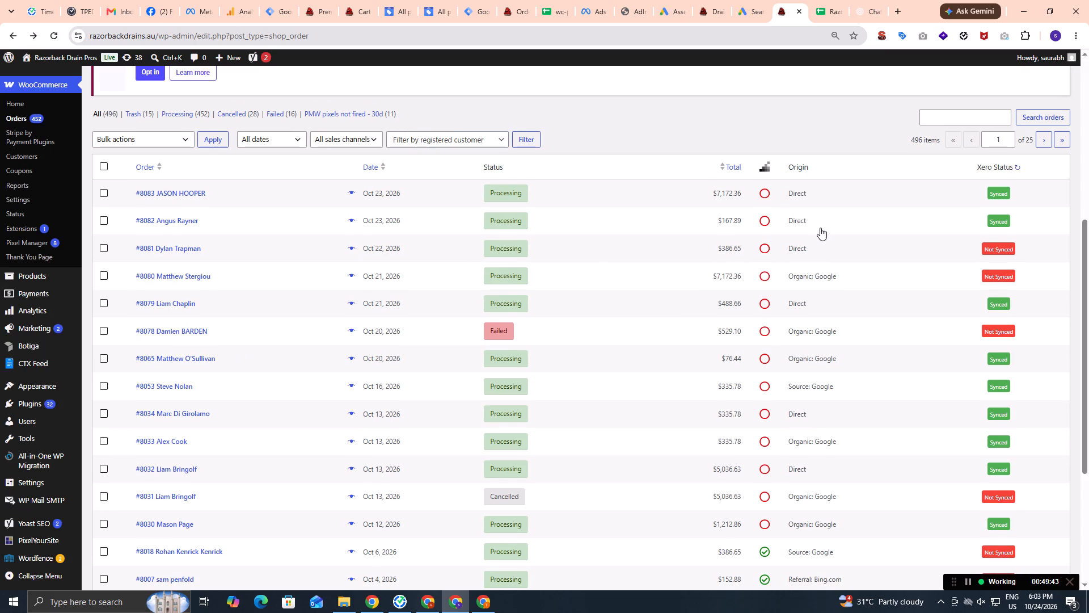
key(ctrl+Tab)
click(402, 192)
key(ctrl+c)
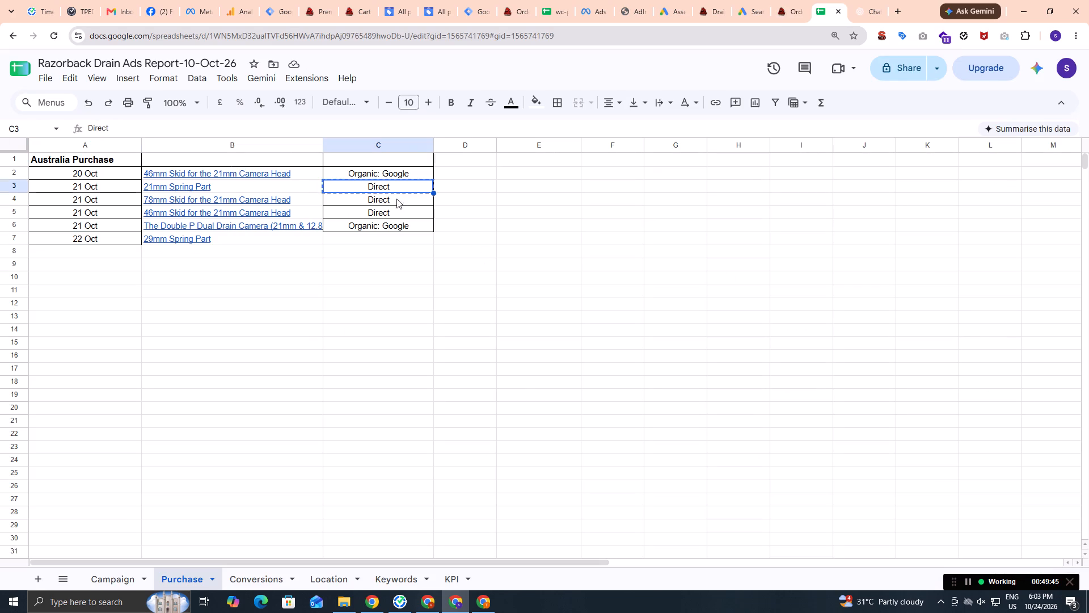
drag(381, 242, 375, 265)
key(ctrl+v)
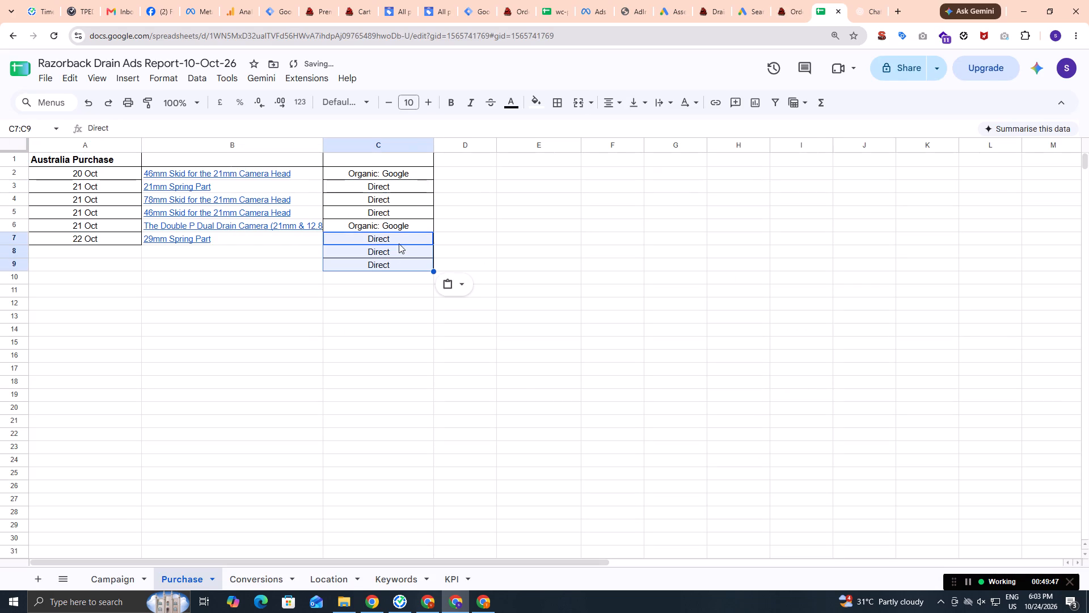
Extend the date series from A7 into A8 to enter 23 Oct, and copy that date into A9.
click(130, 241)
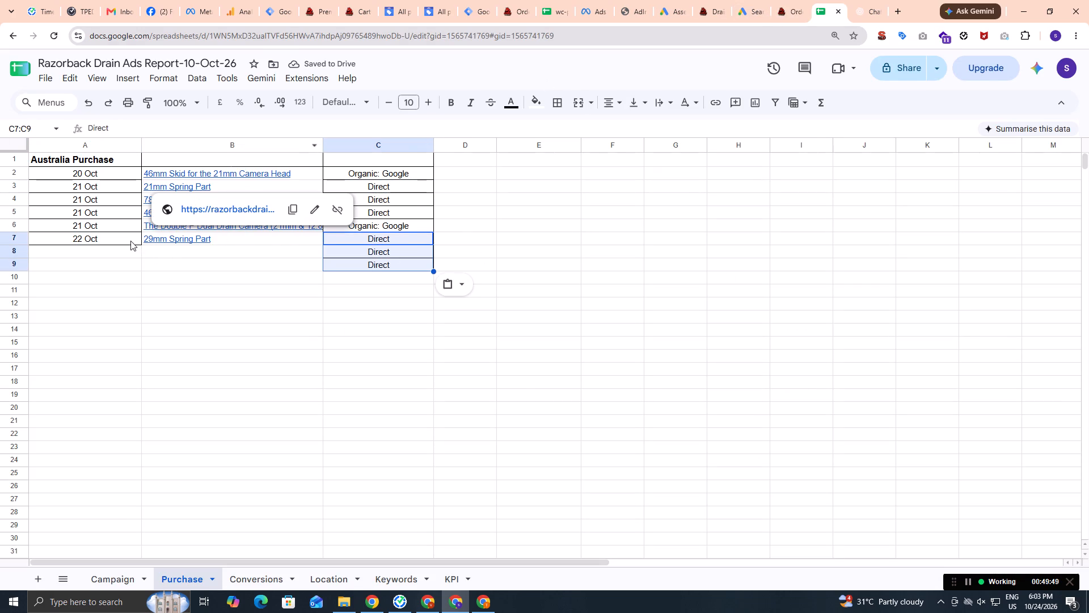
click(140, 244)
click(120, 258)
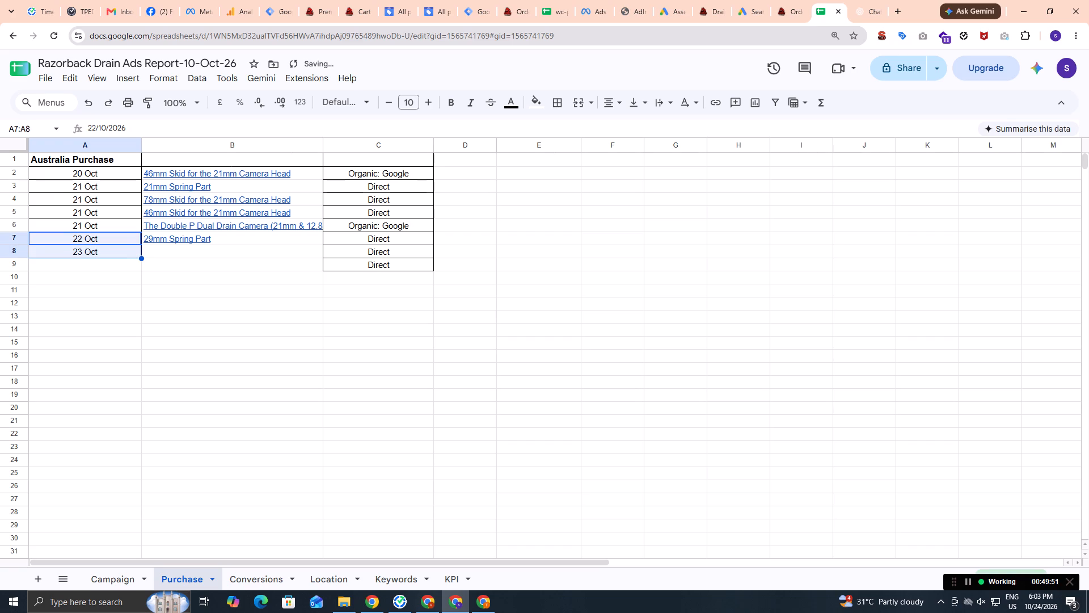
click(104, 283)
click(96, 249)
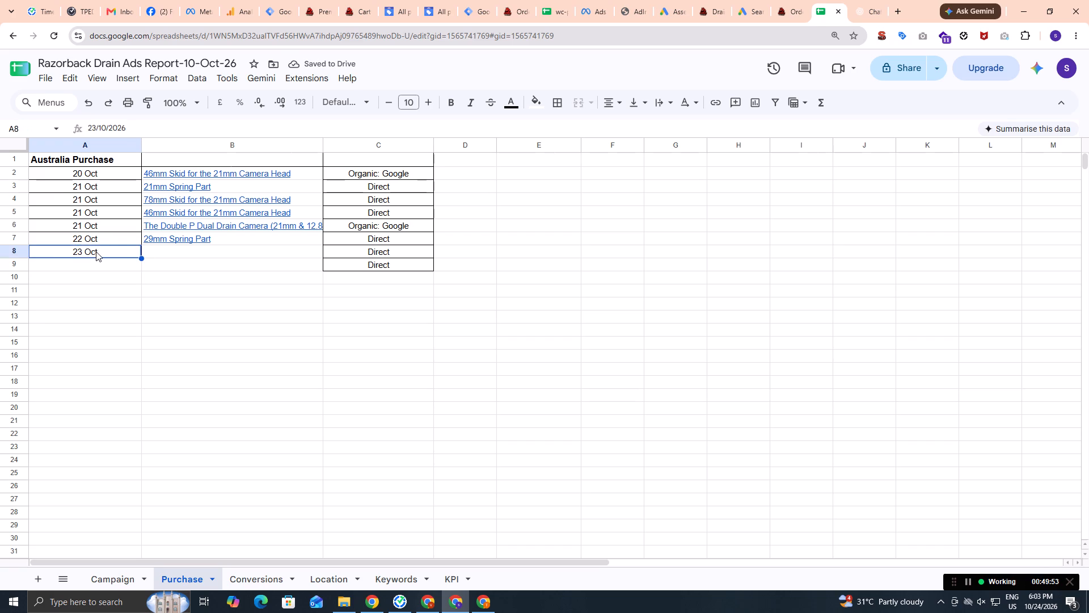
key(ctrl+c)
click(96, 268)
key(ctrl+v)
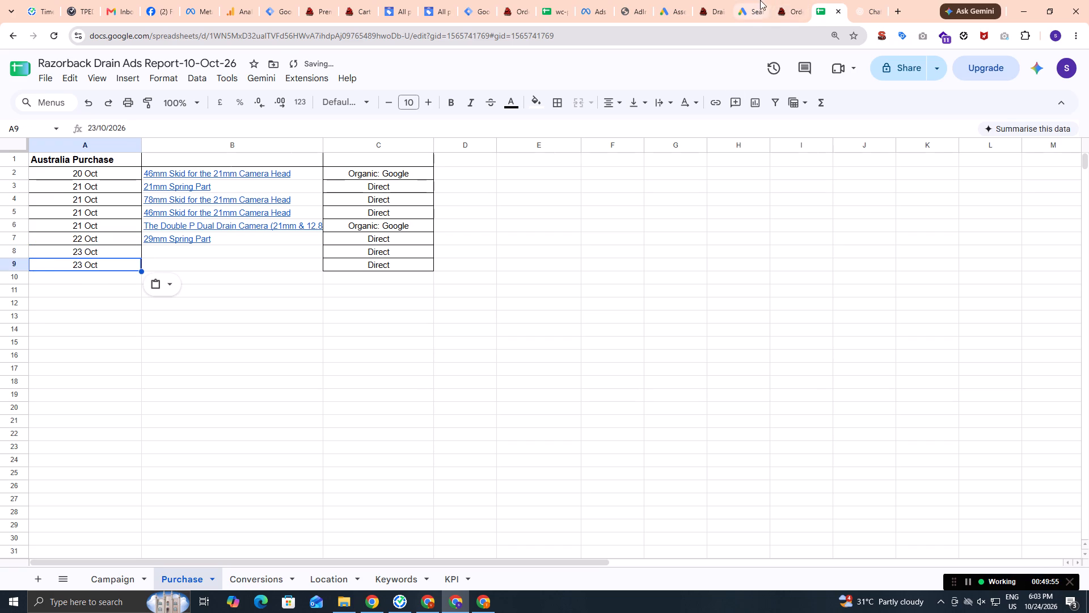
click(788, 0)
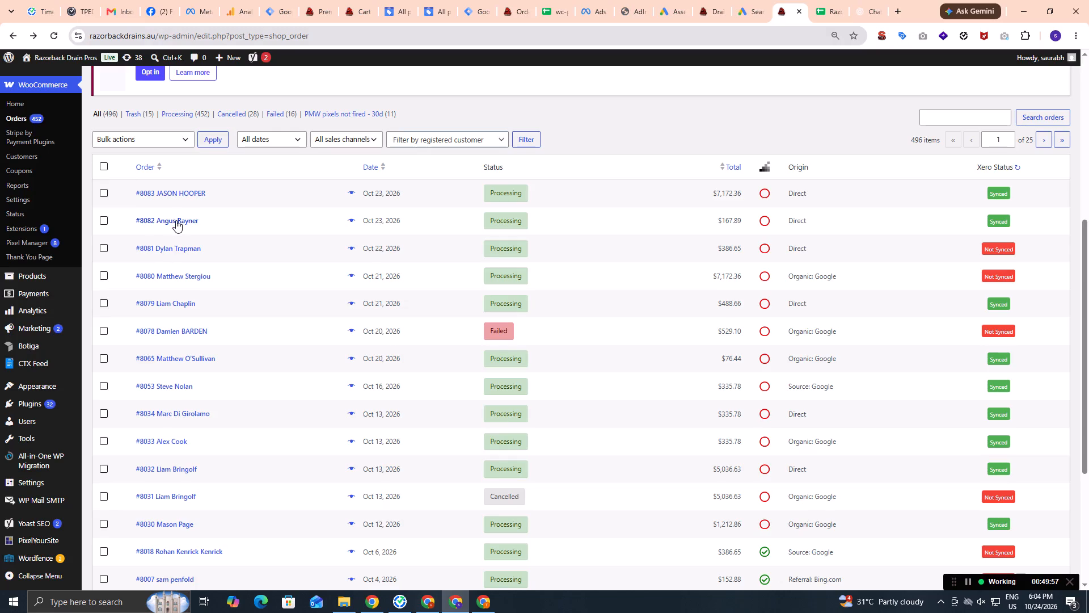
double_click(175, 220)
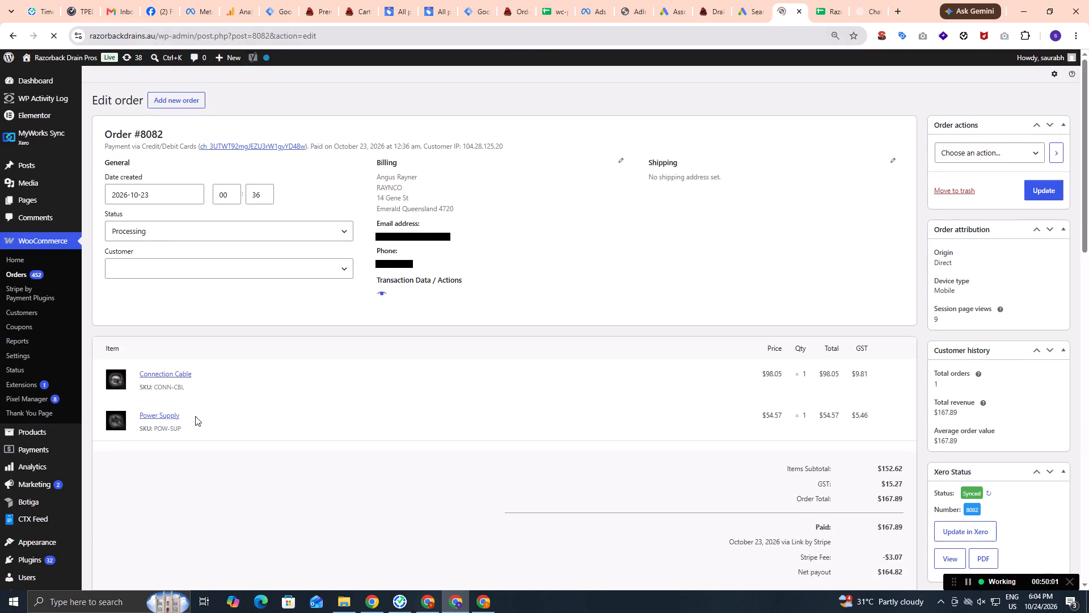
drag(200, 375, 143, 376)
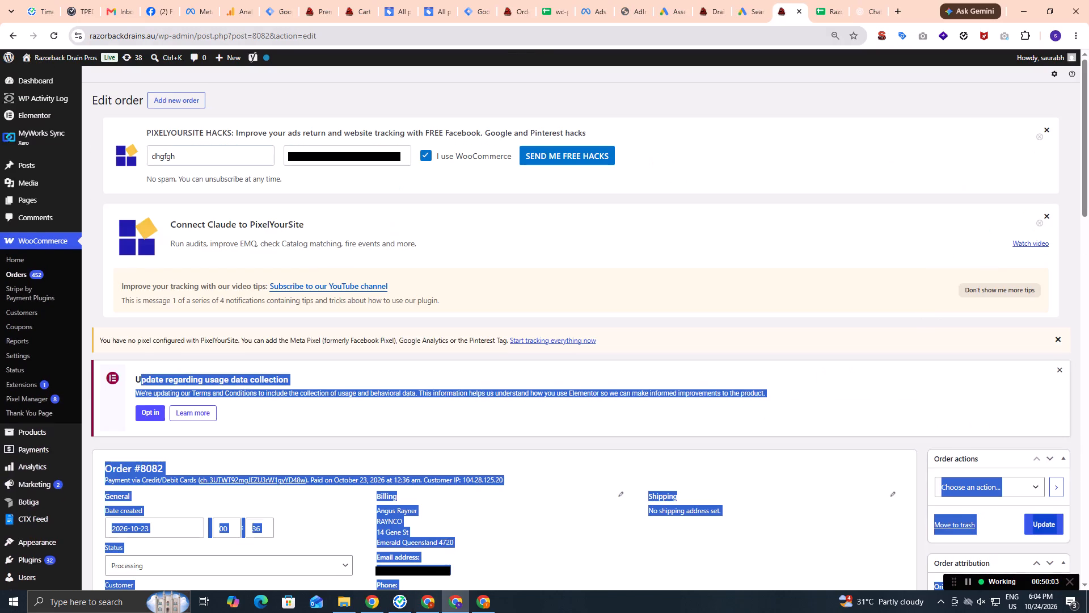
scroll(154, 383, down, 8)
scroll(154, 383, up, 1)
click(189, 433)
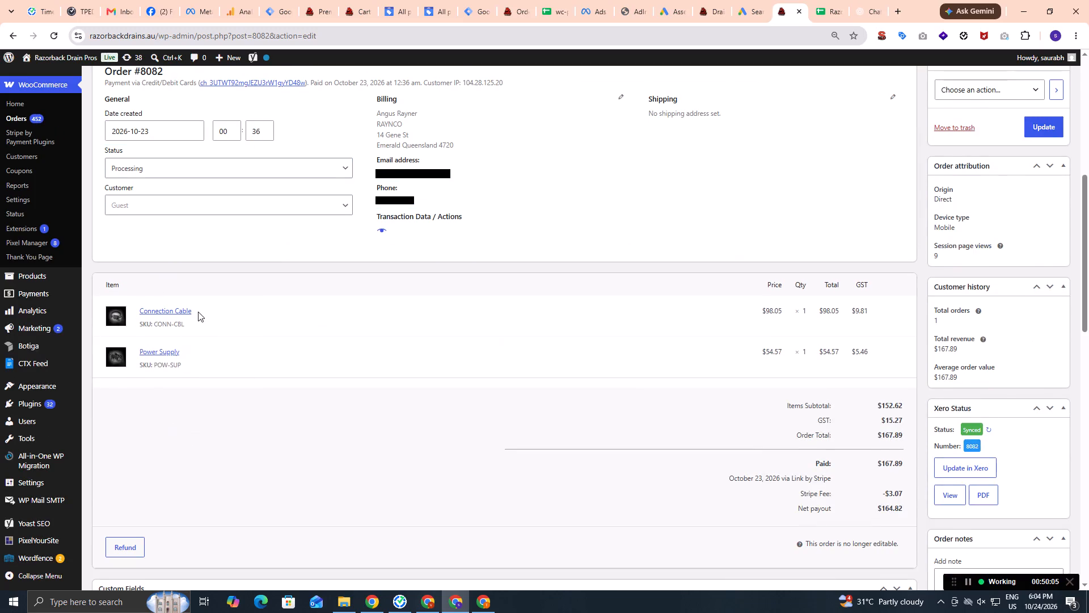
drag(197, 312, 139, 309)
click(209, 431)
drag(201, 311, 174, 314)
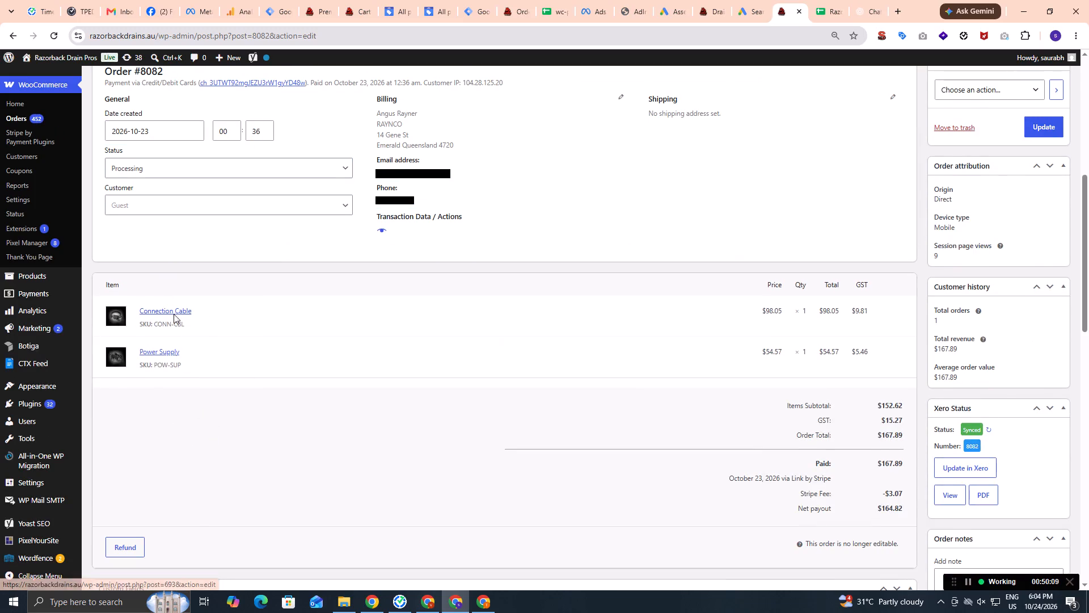
drag(174, 314, 141, 312)
key(ctrl+c)
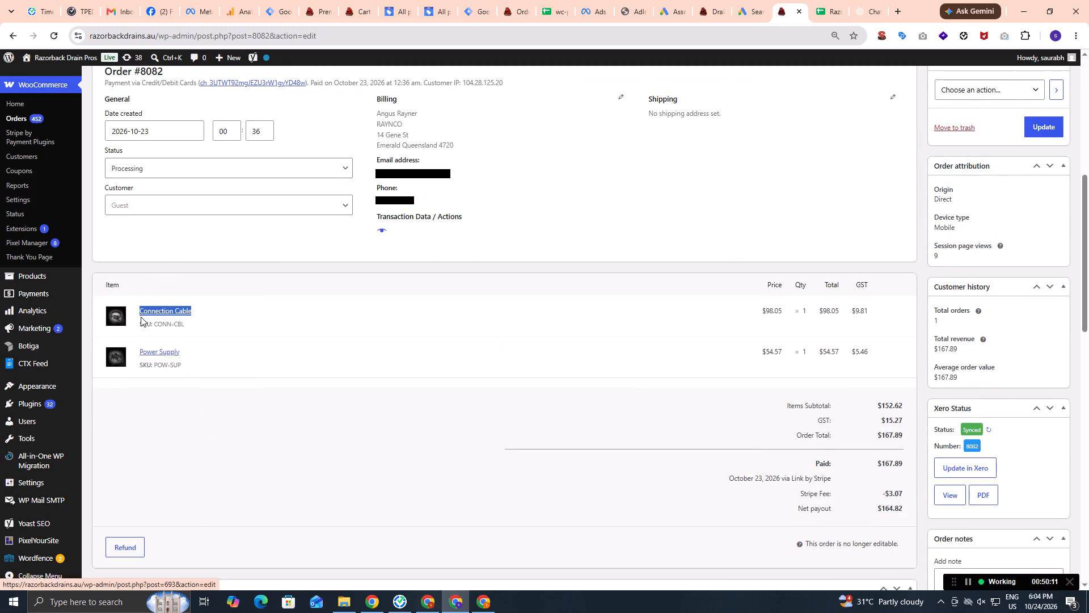
key(ctrl+Tab)
click(179, 252)
key(ctrl+v)
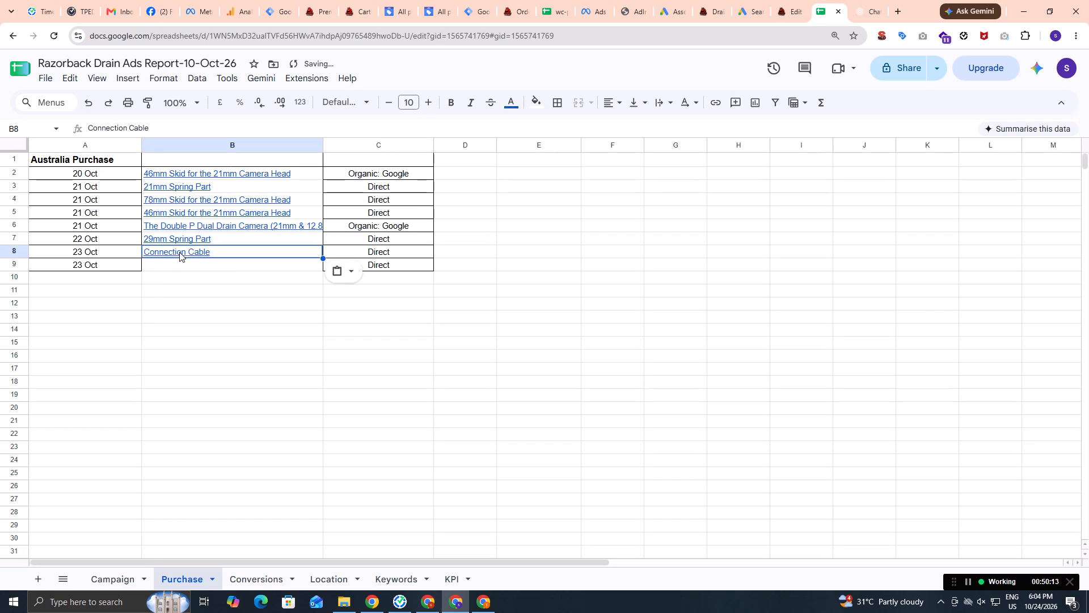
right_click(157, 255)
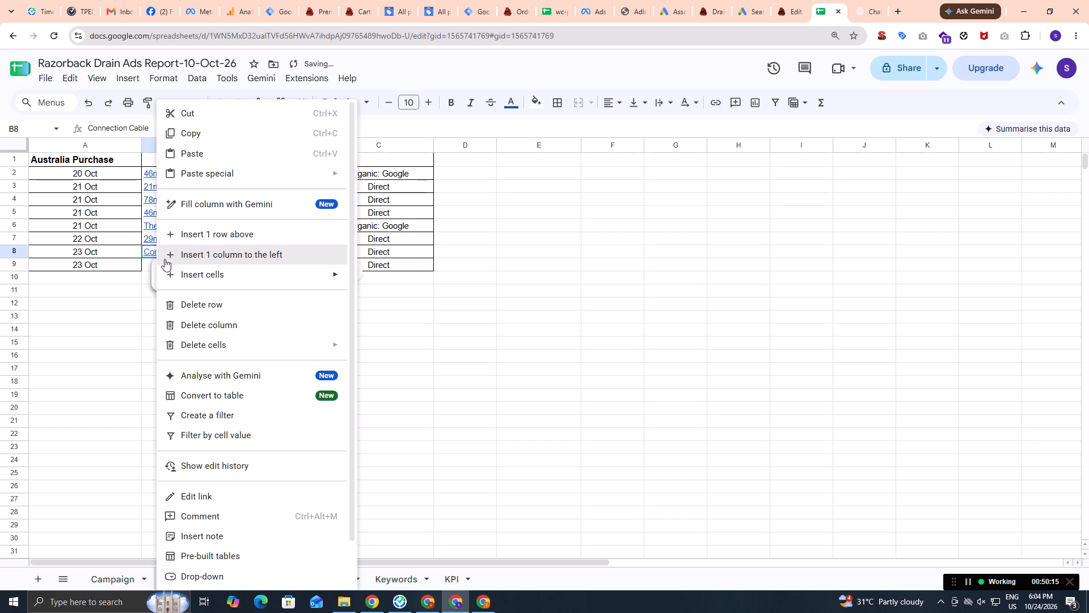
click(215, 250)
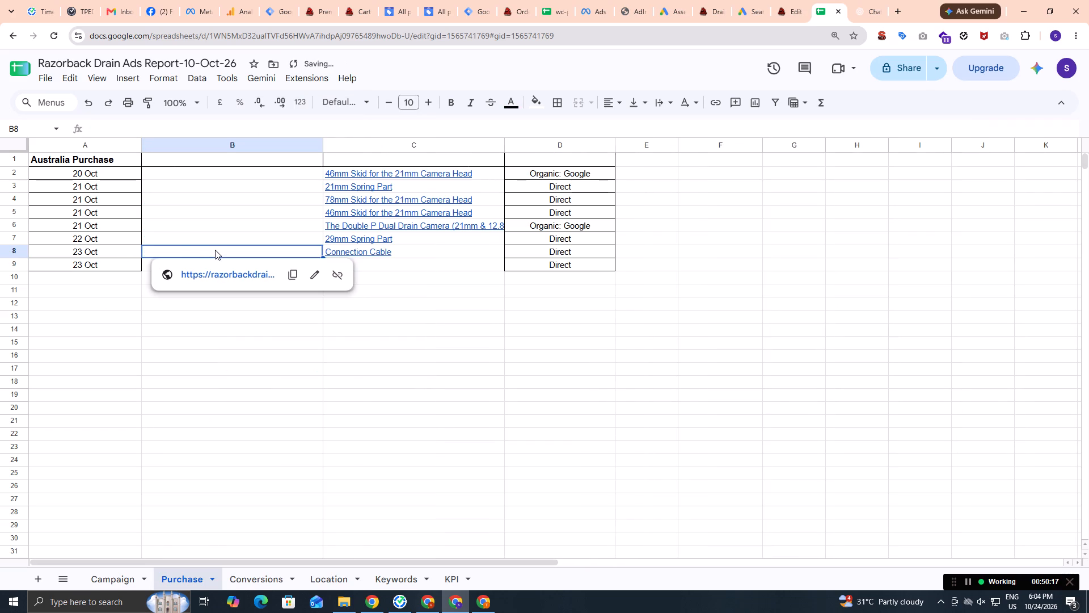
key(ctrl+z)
Insert a row above the Connection Cable row and copy that entry's date, item and origin into the new row 8.
right_click(195, 251)
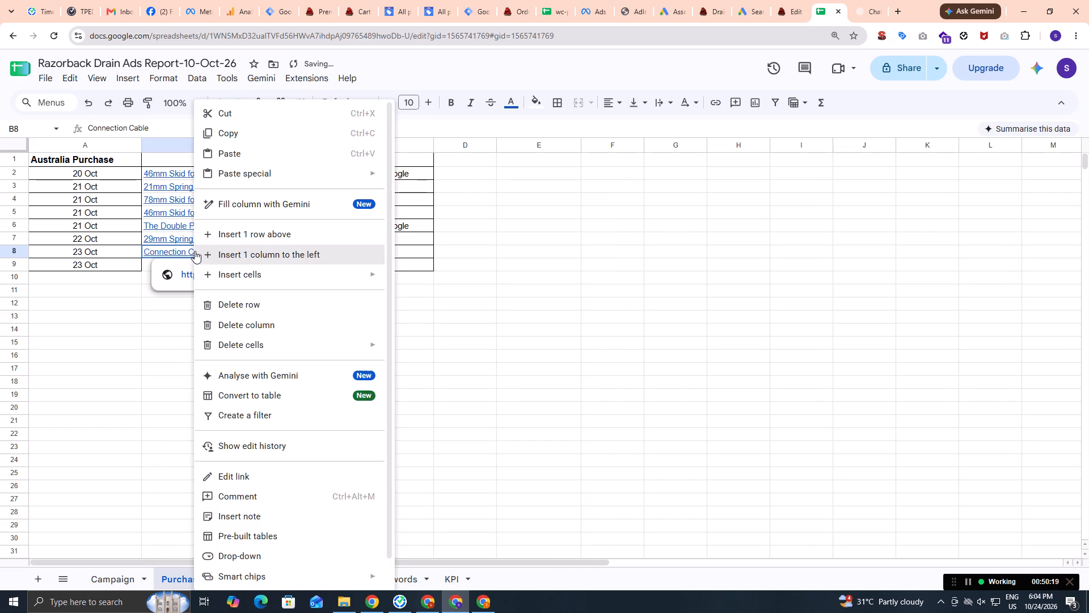
click(248, 234)
click(119, 272)
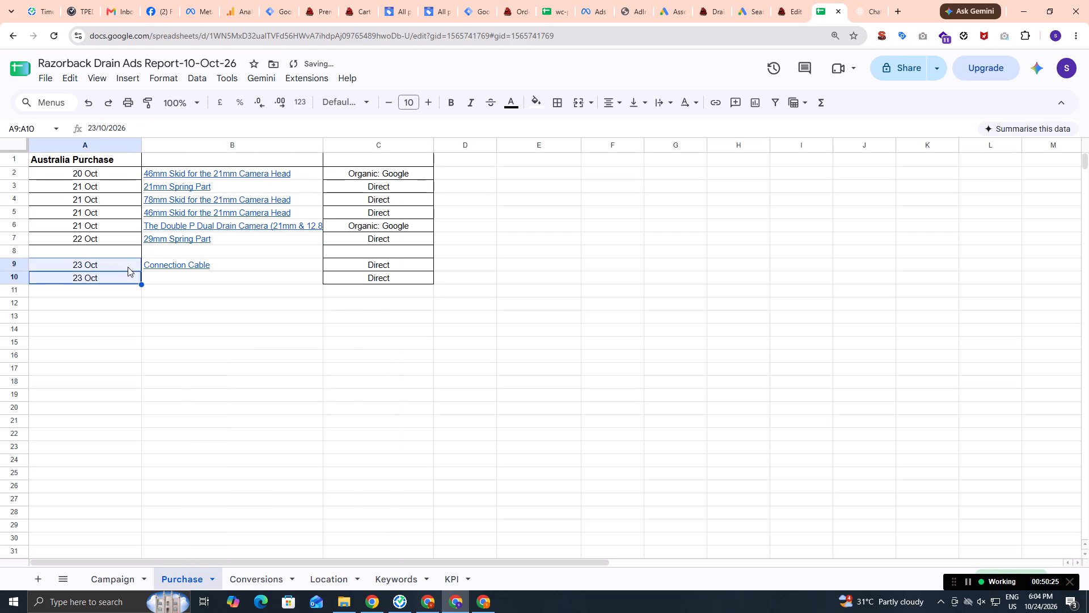
drag(132, 265, 372, 263)
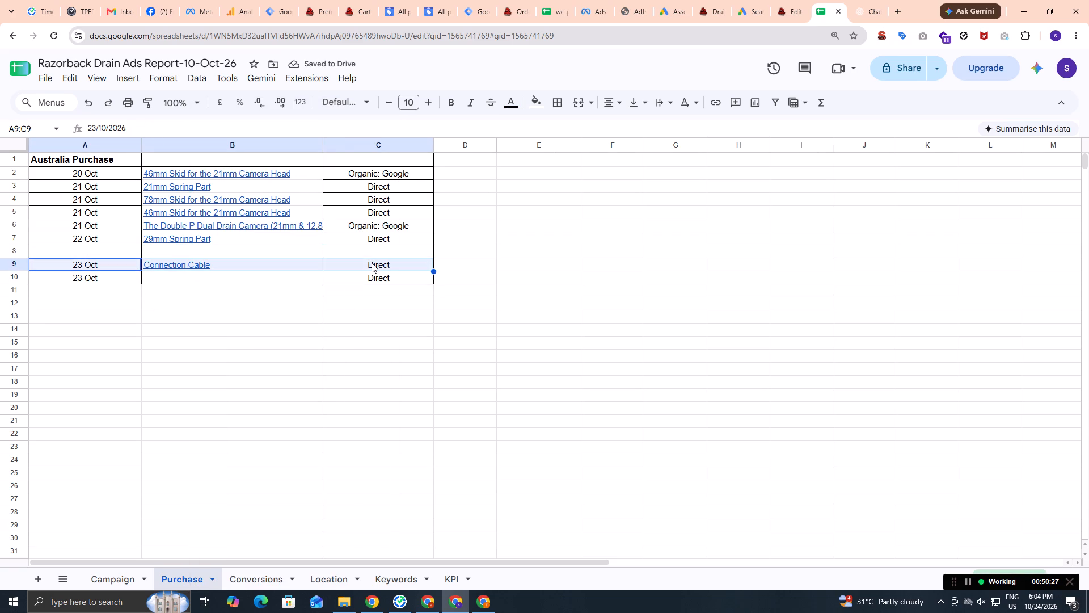
key(ctrl+c)
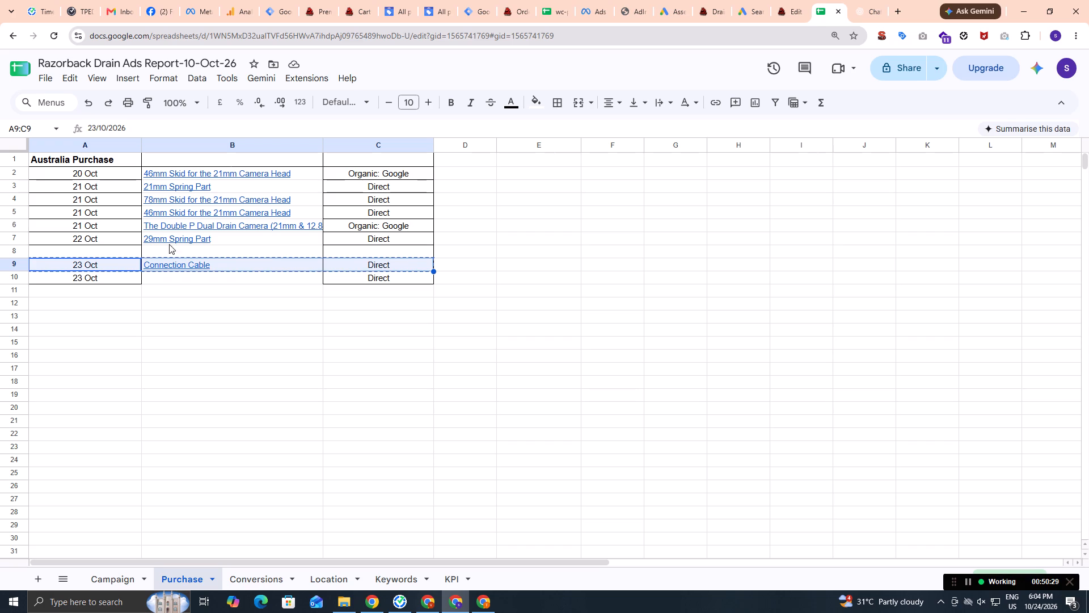
click(107, 250)
key(ctrl+v)
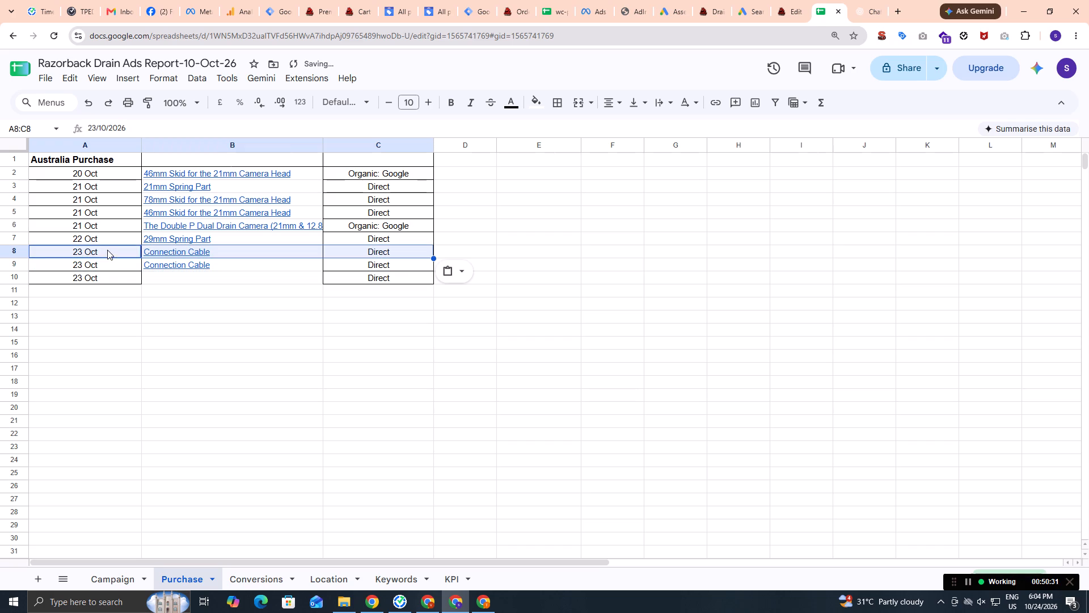
Replace the duplicated item in B9 with order #8082's second item name, Power Supply.
click(205, 268)
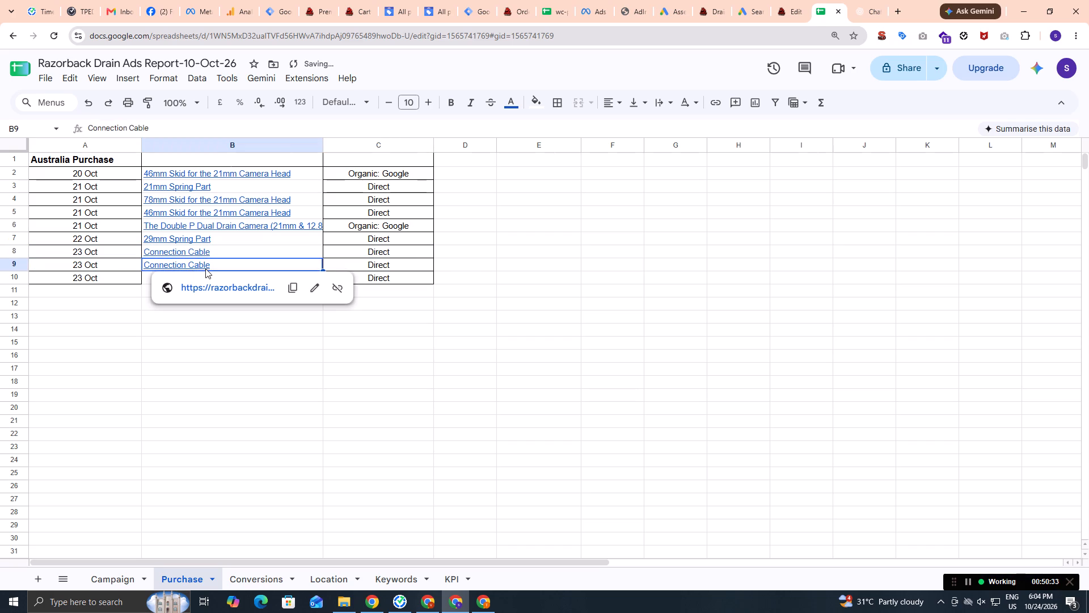
key(BackSpace)
click(805, 1)
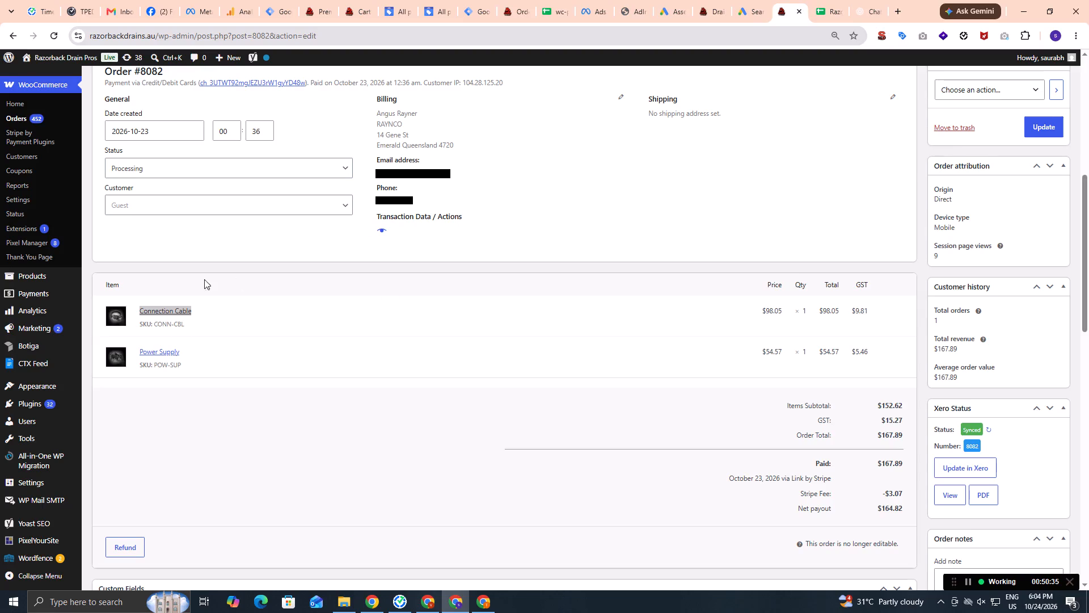
drag(184, 352, 137, 349)
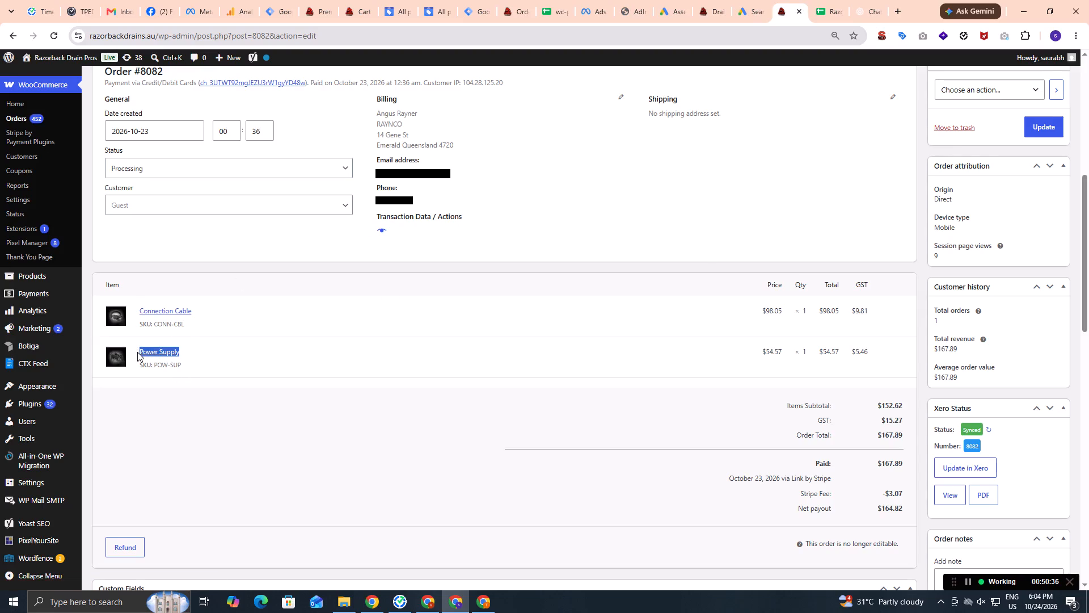
key(ctrl+c)
key(ctrl+Tab)
key(ctrl+v)
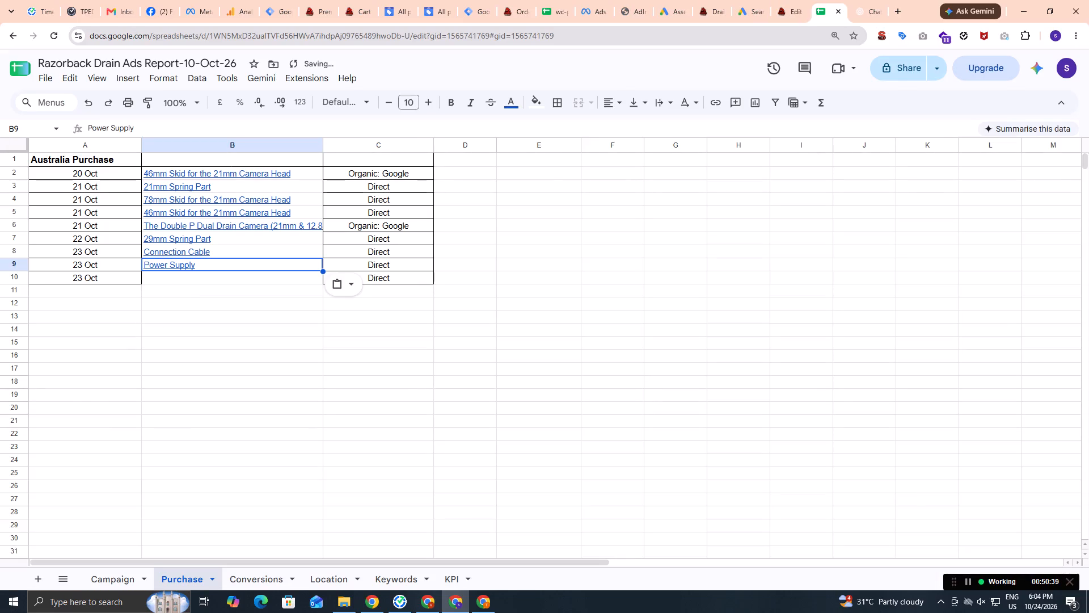
click(790, 0)
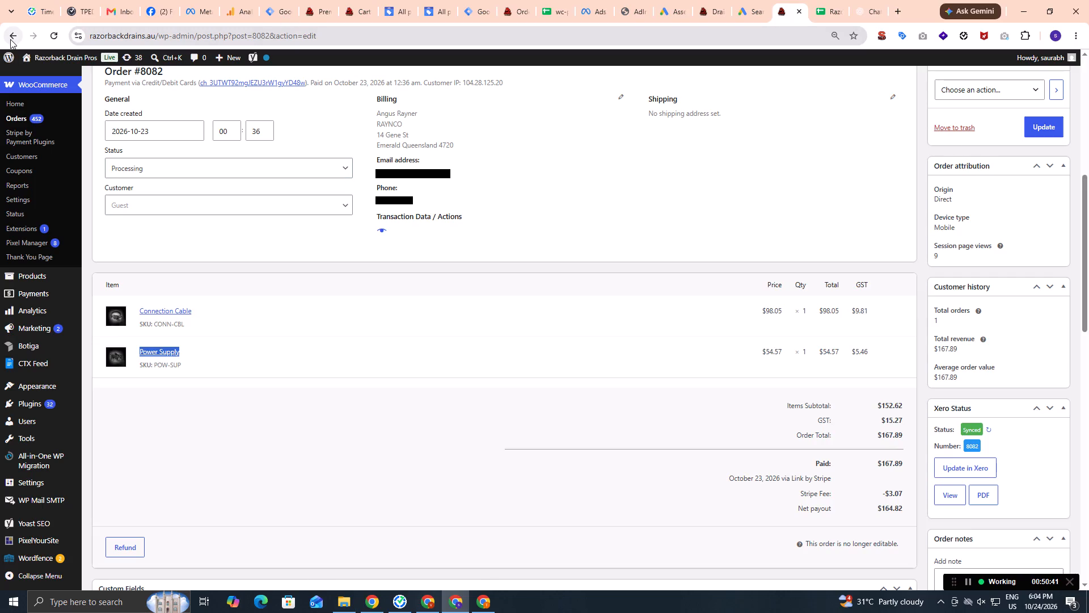
click(10, 39)
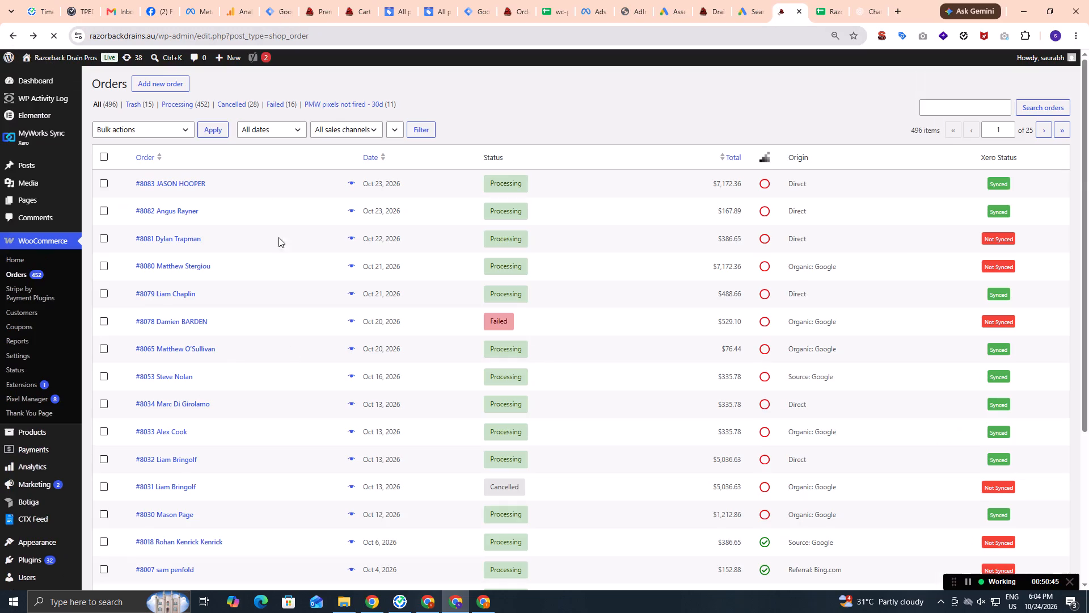
triple_click(171, 186)
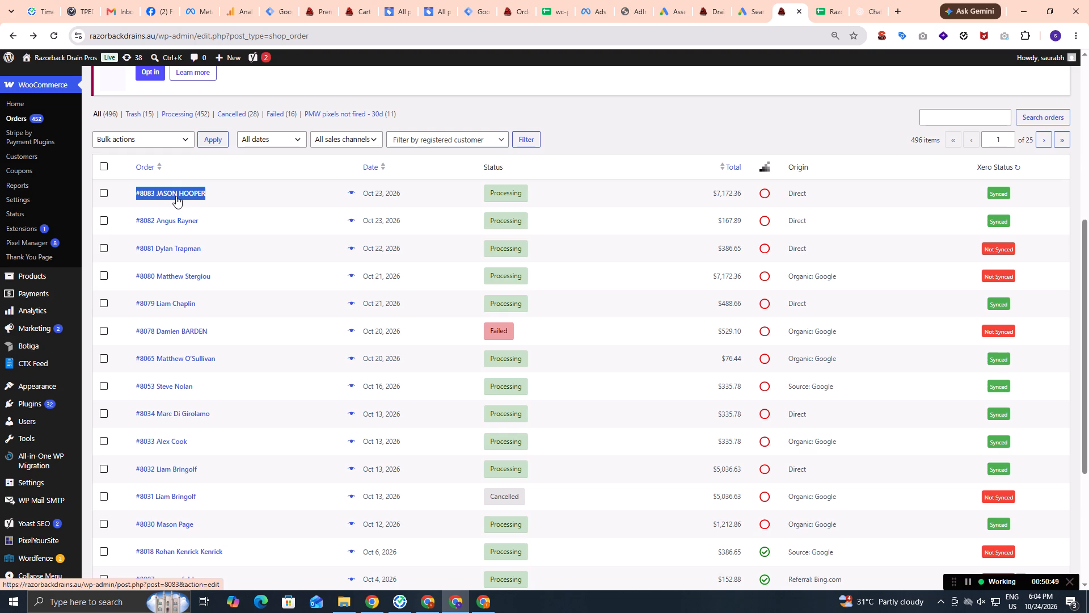
double_click(178, 195)
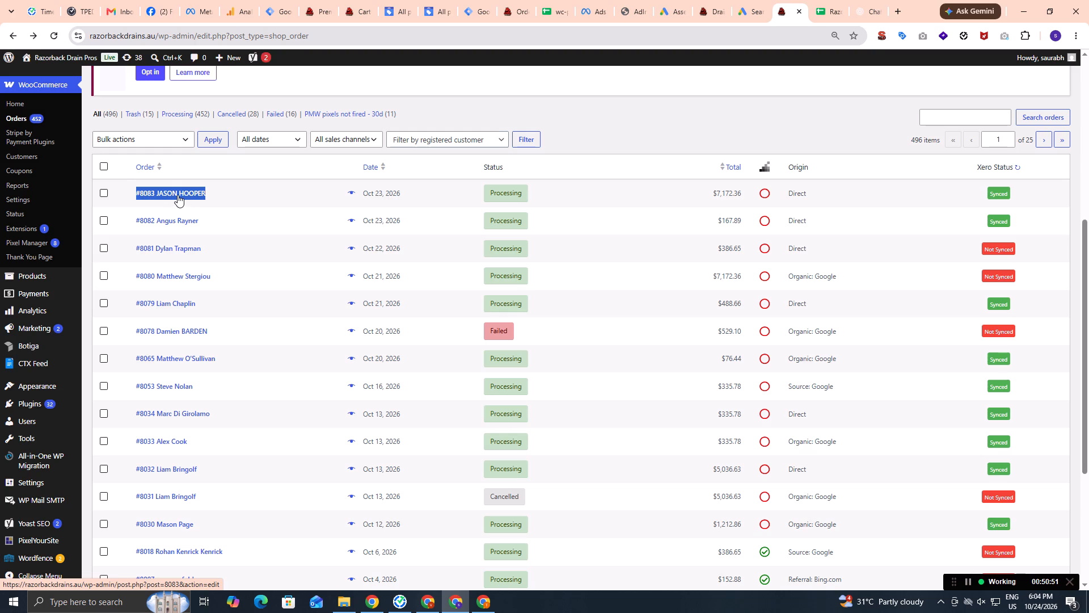
double_click(179, 194)
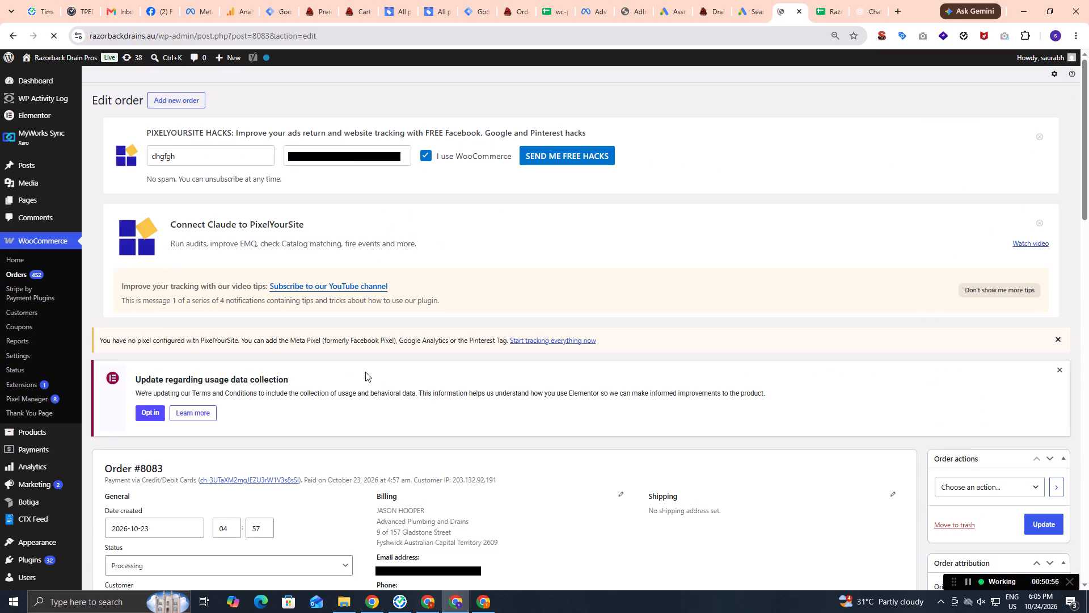
scroll(368, 460, down, 9)
scroll(368, 460, up, 2)
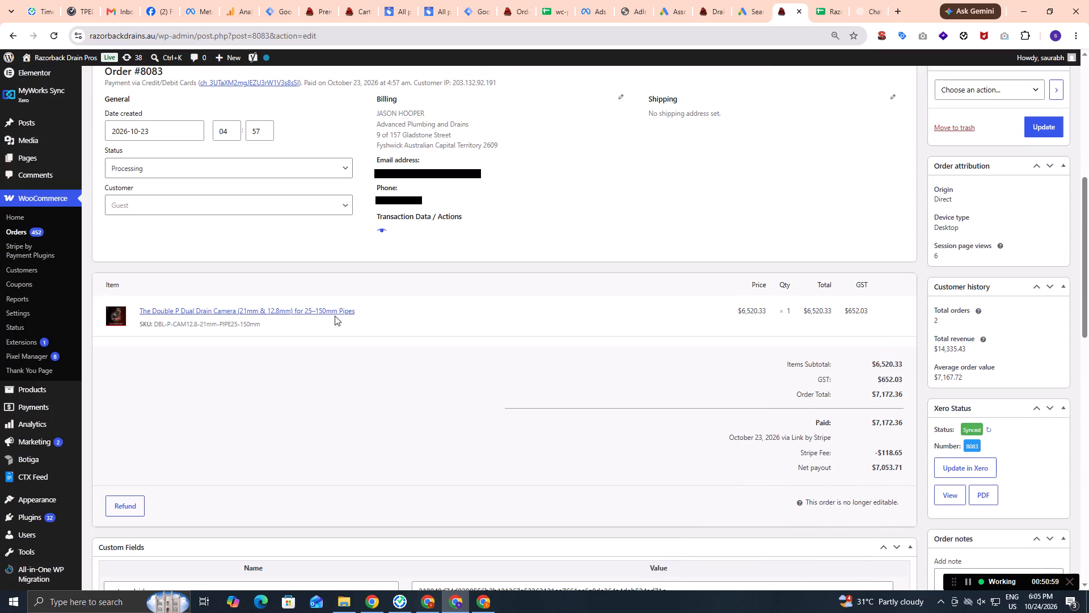
drag(366, 312, 134, 309)
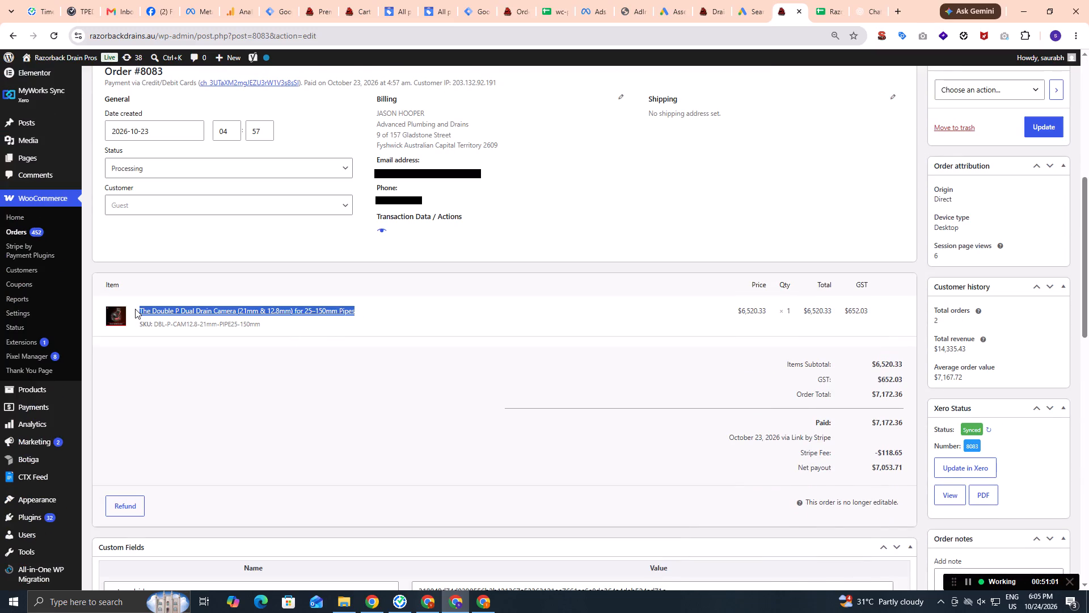
key(ctrl+c)
key(ctrl+Tab)
click(170, 280)
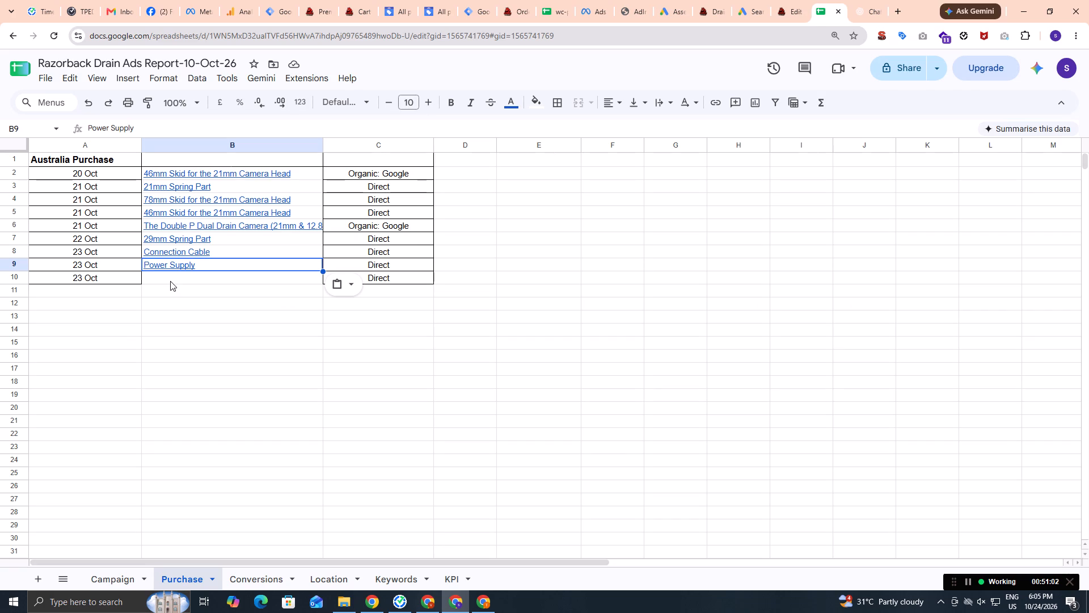
key(ctrl+v)
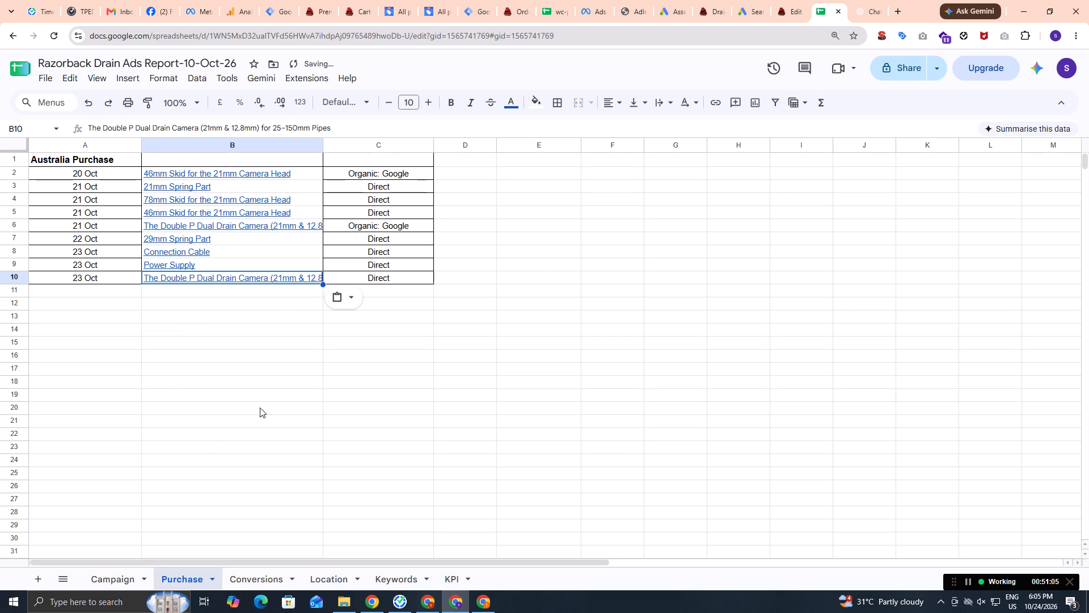
click(783, 1)
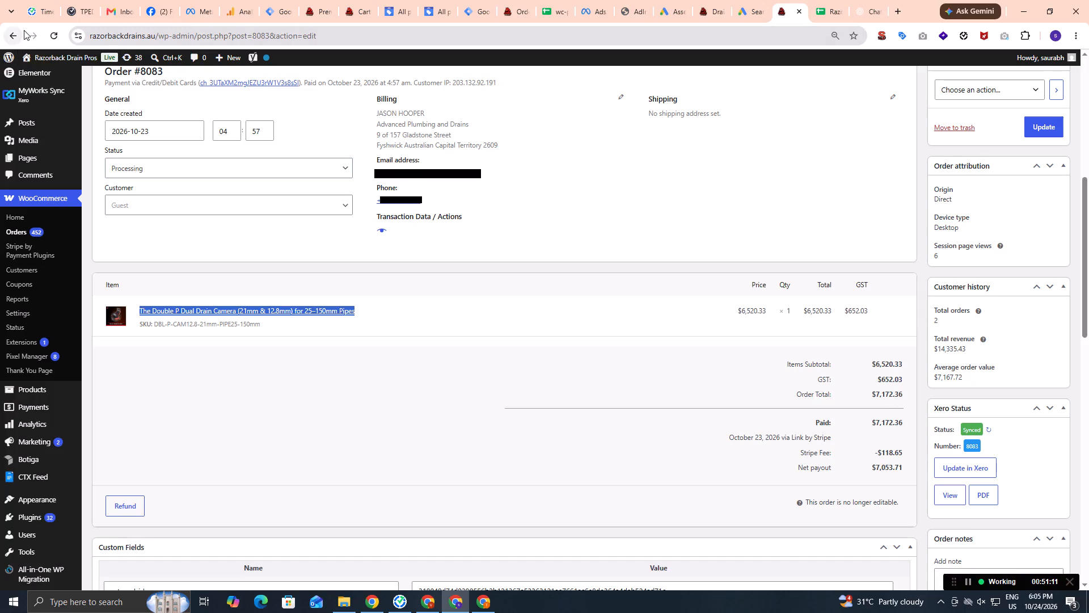
click(14, 33)
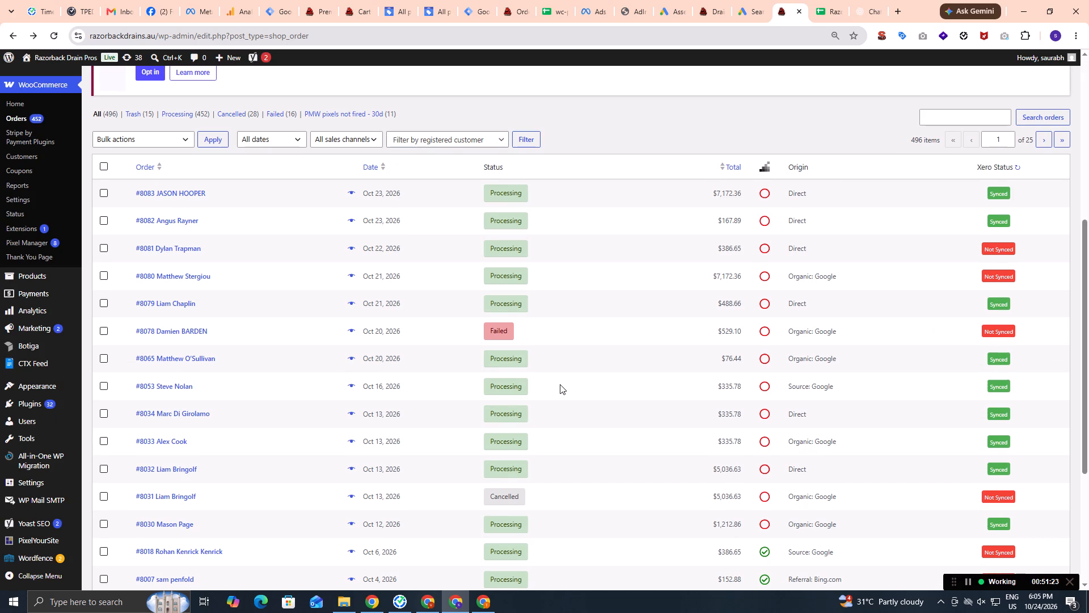
Set the date range in A2 of the Conversions sheet to 17 October 2026 - 24 October 2026.
click(835, 6)
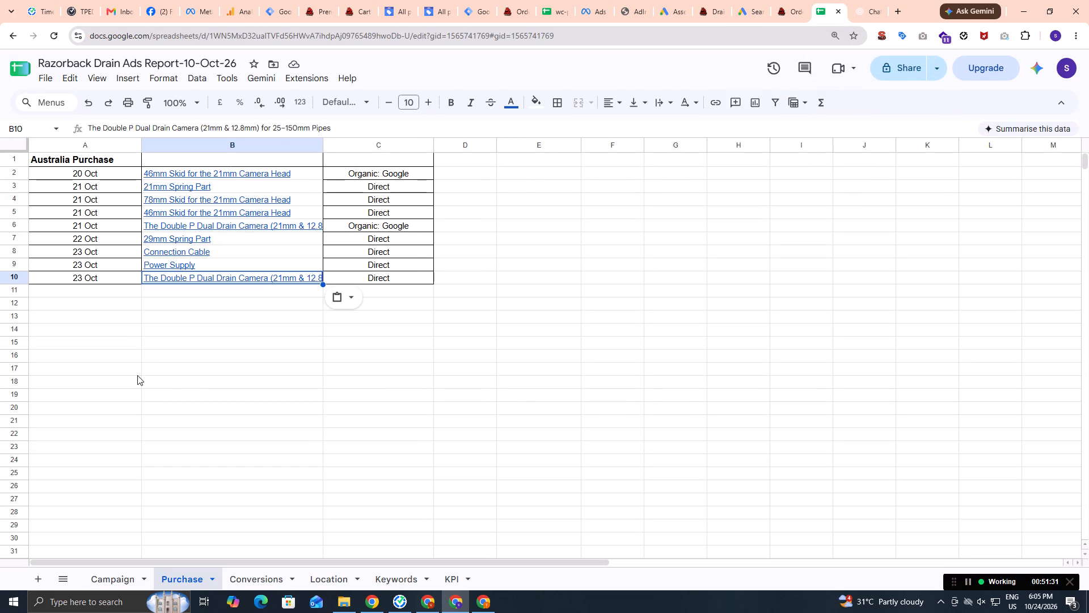
click(269, 579)
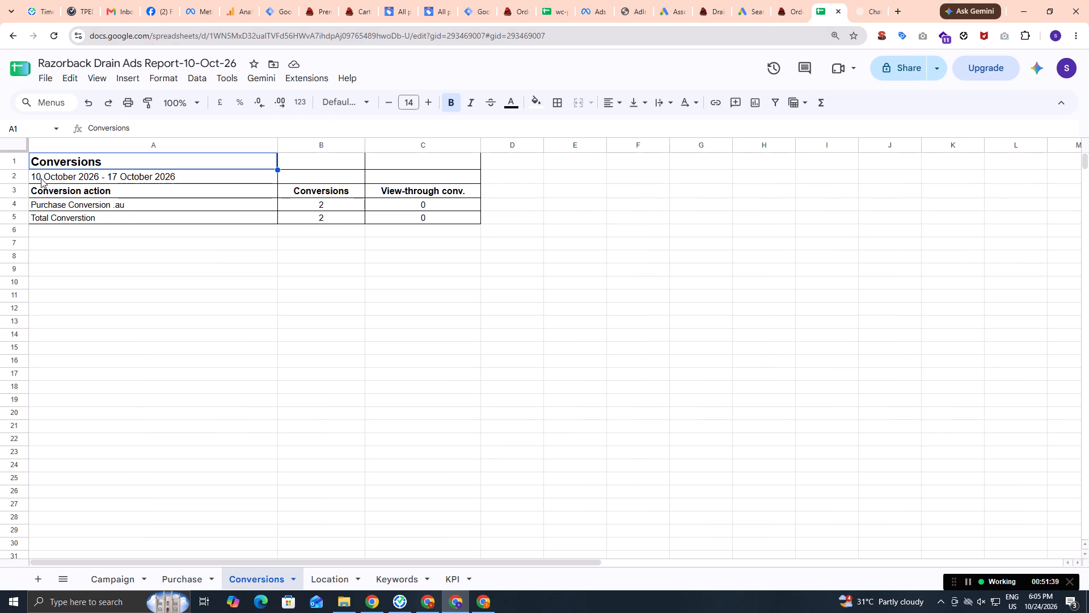
click(196, 577)
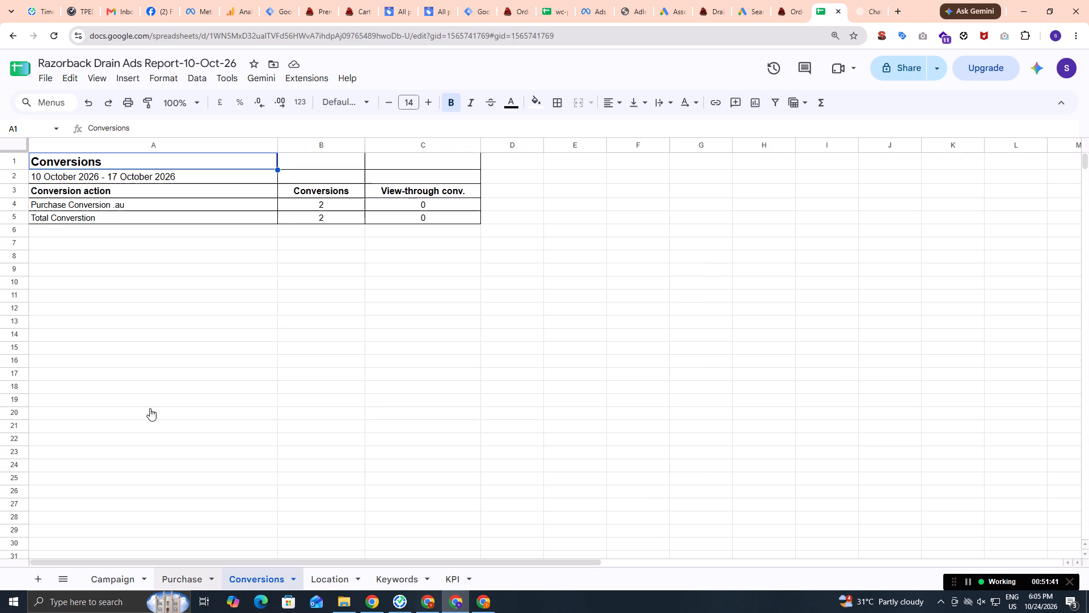
click(254, 579)
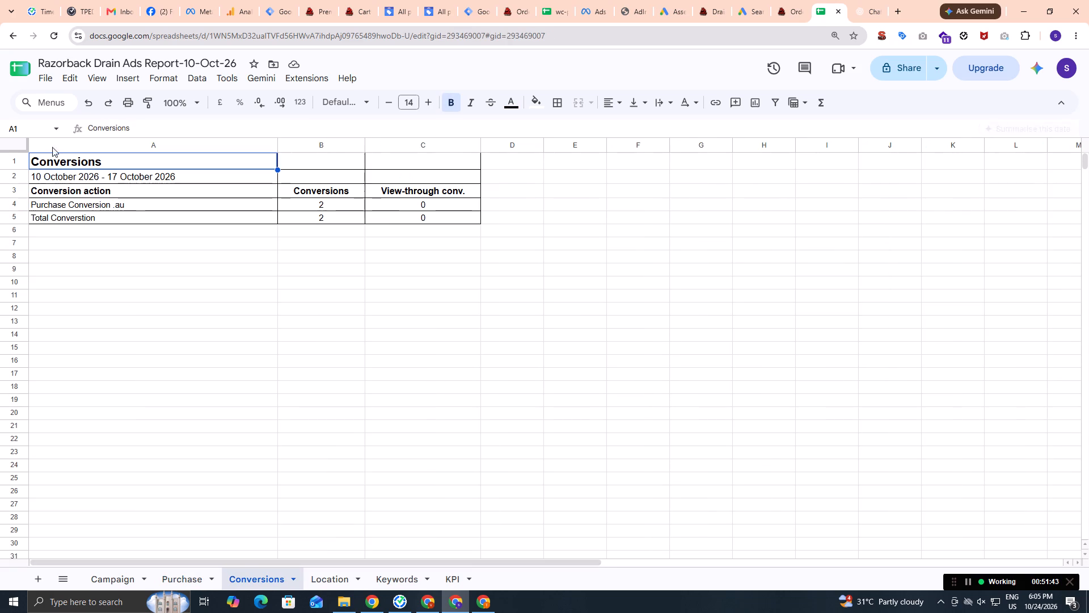
double_click(40, 178)
click(40, 178)
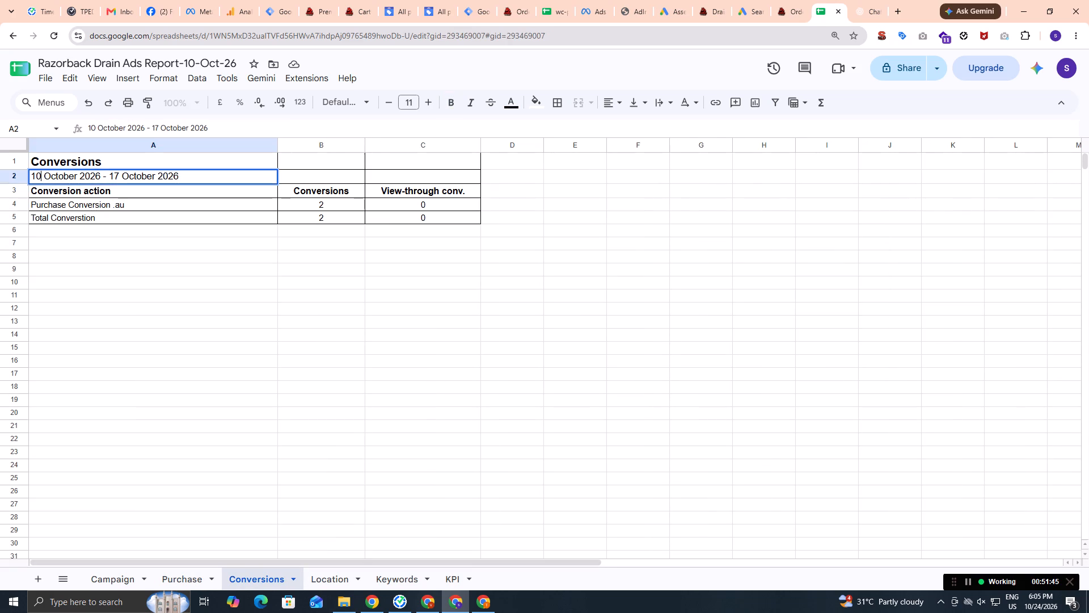
key(BackSpace)
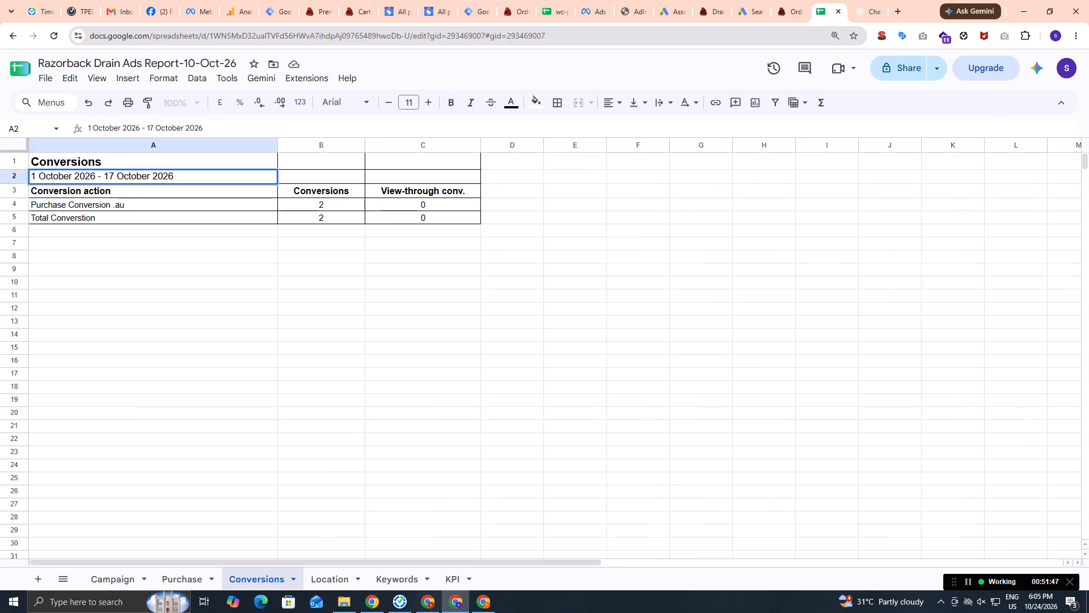
key(7)
click(118, 174)
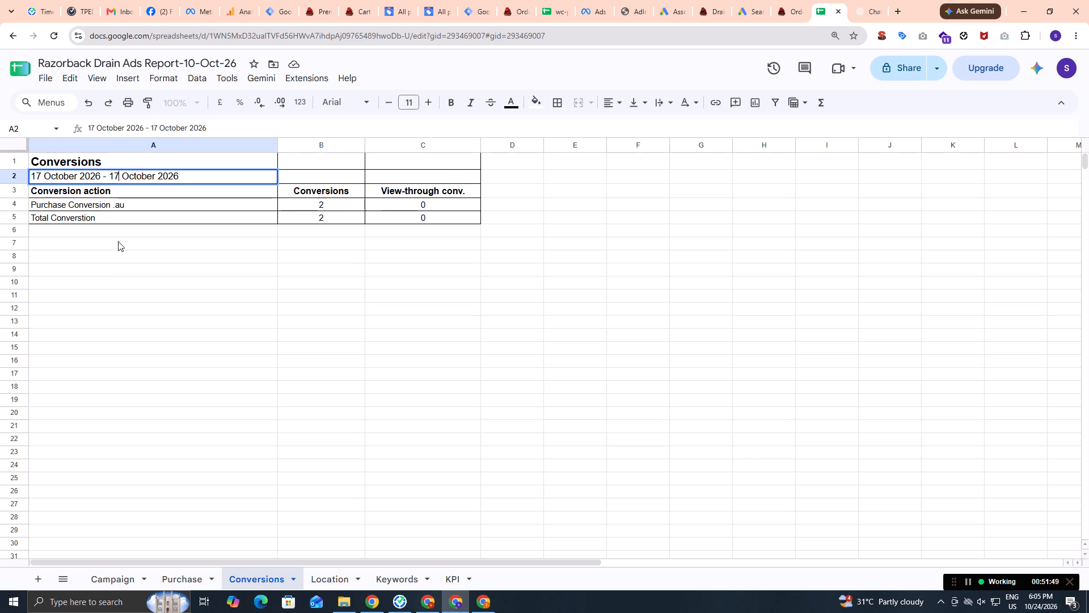
key(BackSpace)
key(BackSpace)
text(24)
click(192, 315)
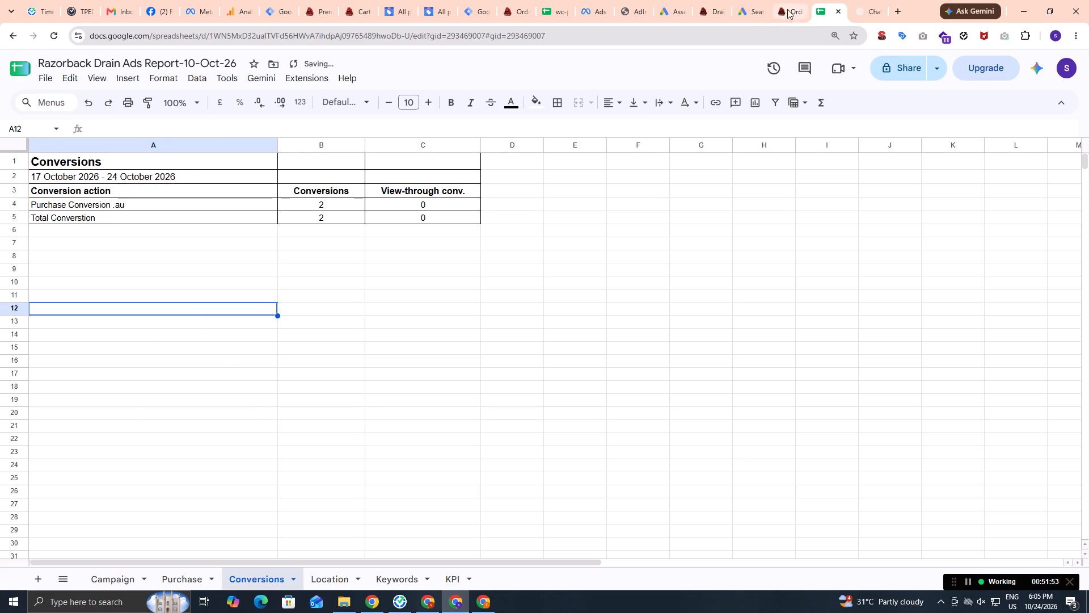
Show the Google Ads Campaigns report for the custom date range 17–24 Oct 2026.
click(754, 6)
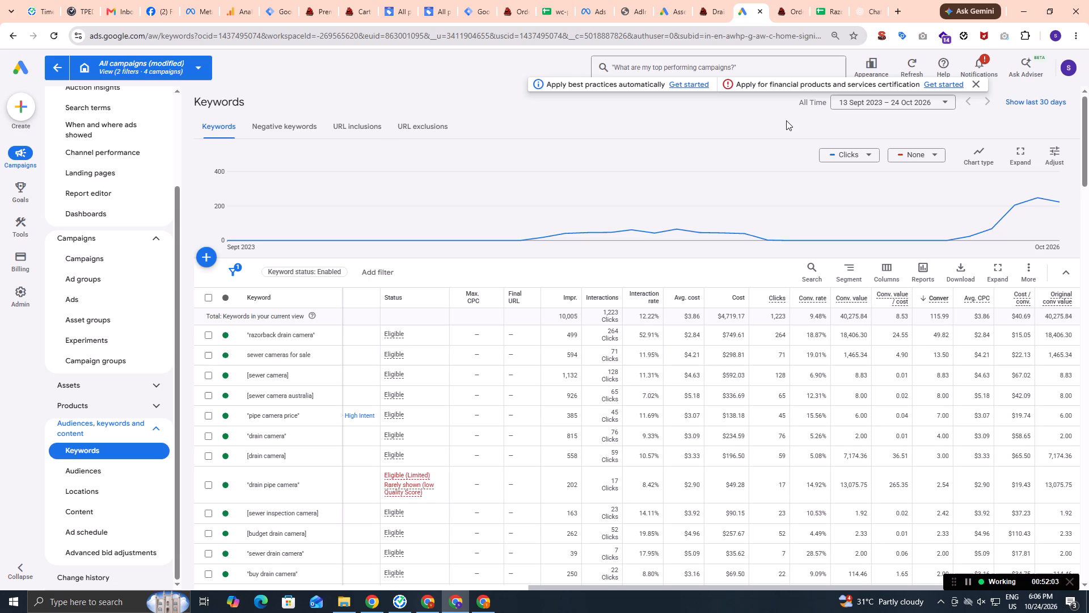
click(94, 258)
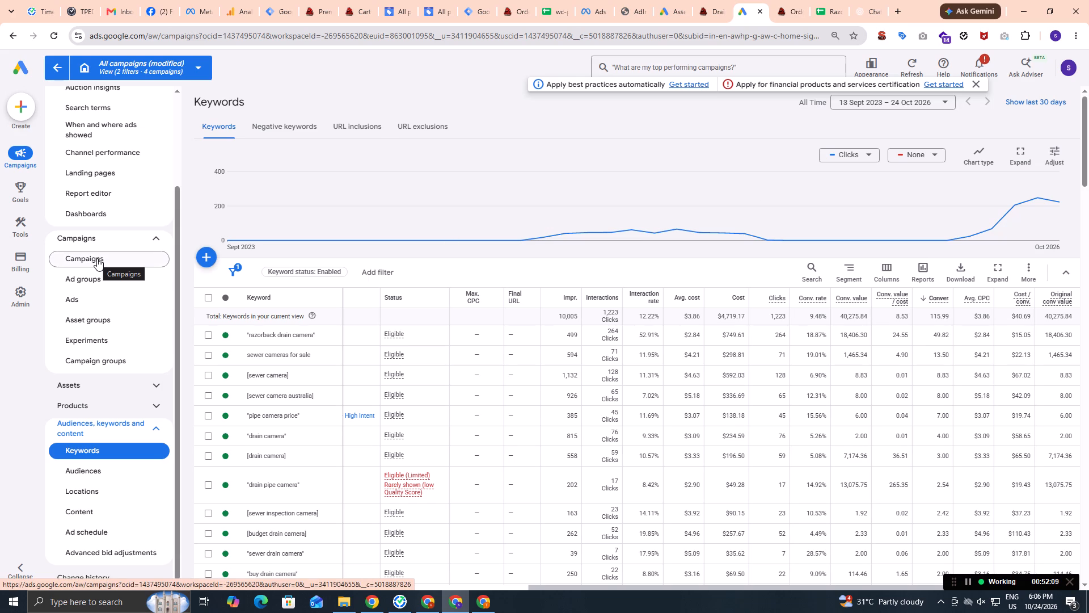
click(98, 258)
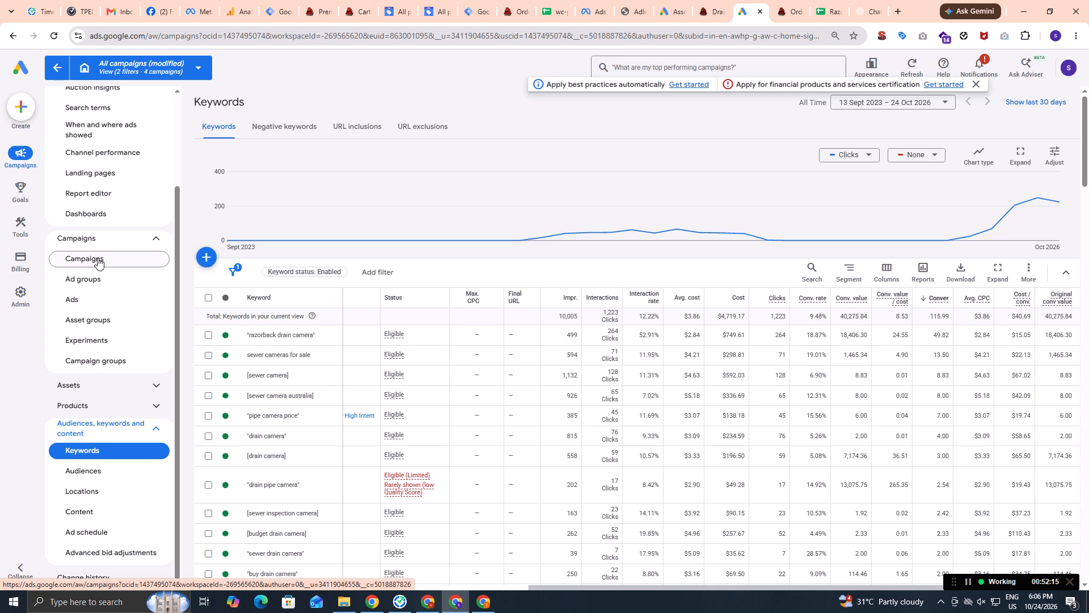
double_click(93, 259)
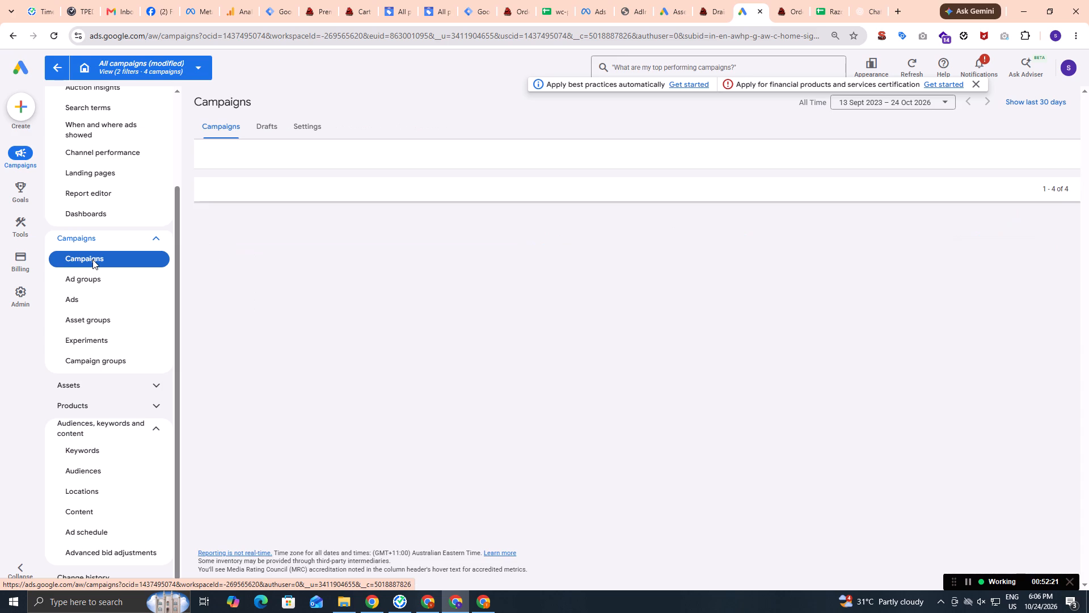
click(924, 100)
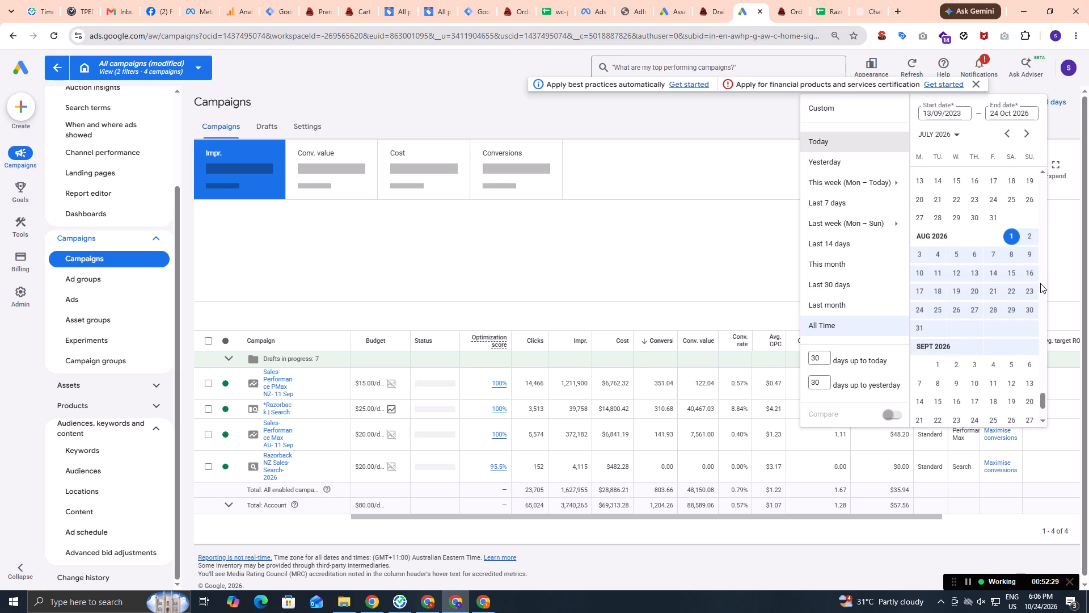
scroll(968, 398, down, 4)
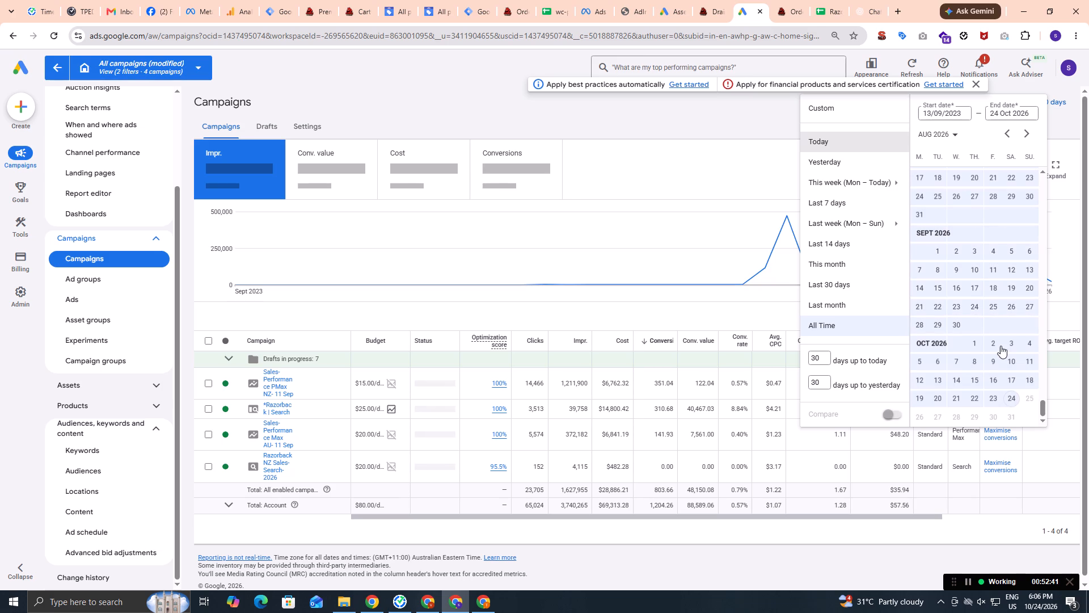
click(1011, 383)
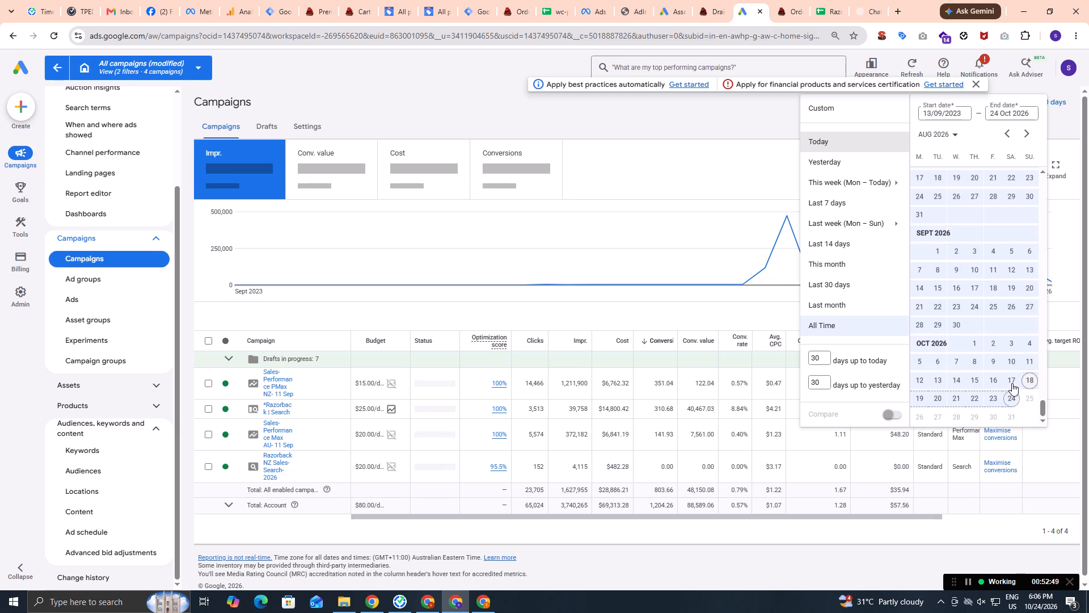
click(1012, 383)
click(1011, 384)
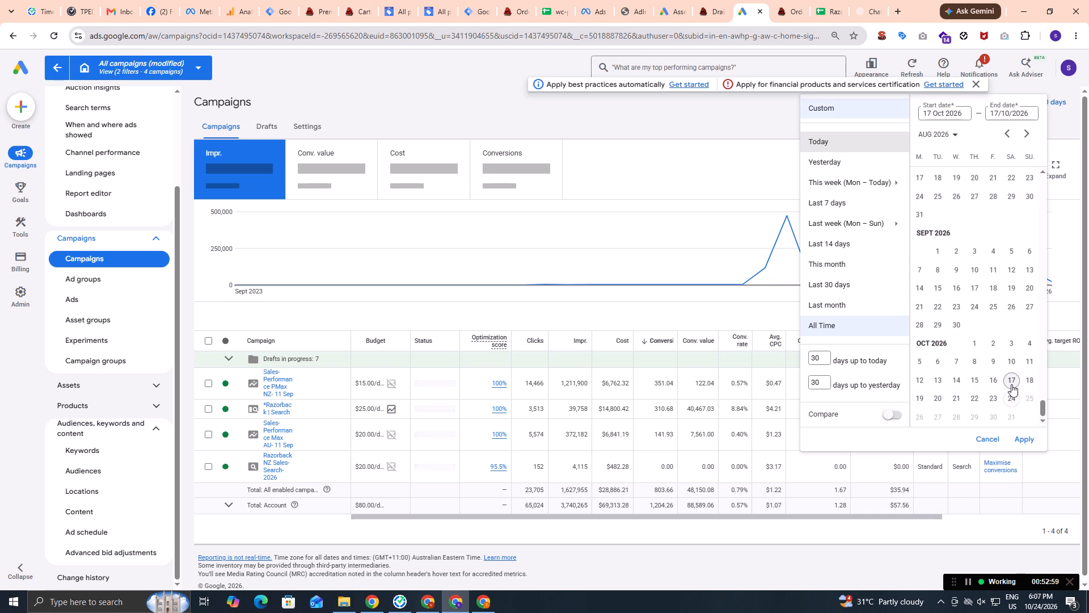
click(1014, 400)
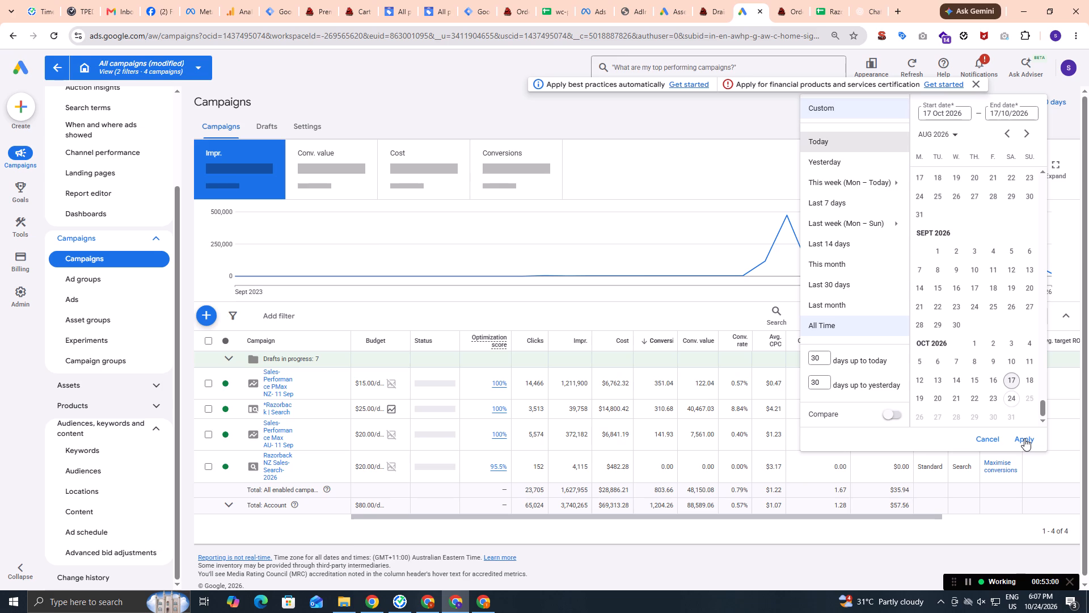
click(1024, 438)
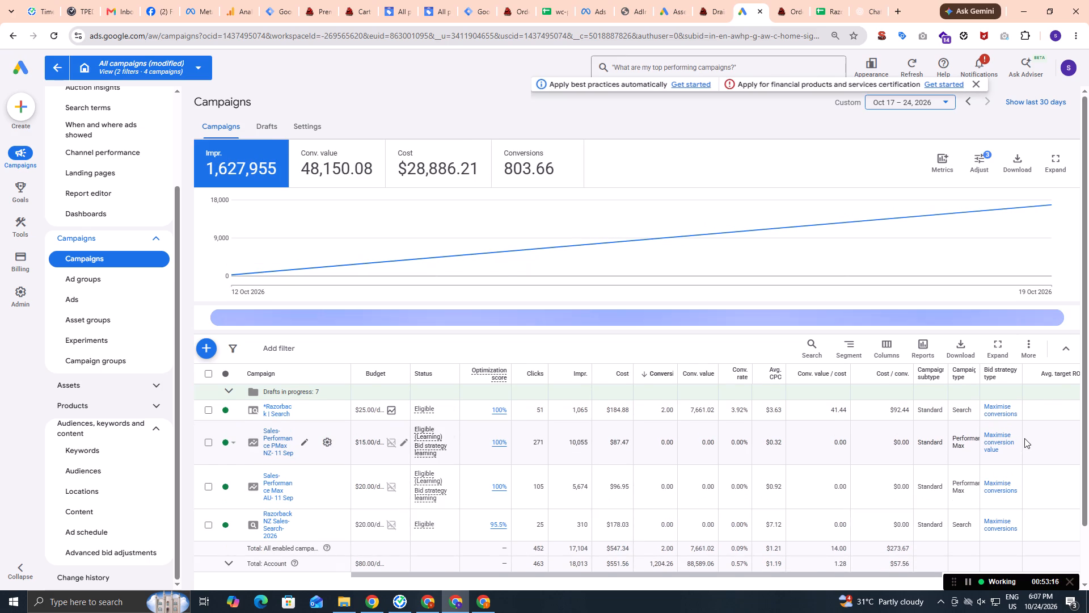
Segment the campaigns table by conversion action and compare the conversions with the Conversions sheet of the report.
click(844, 349)
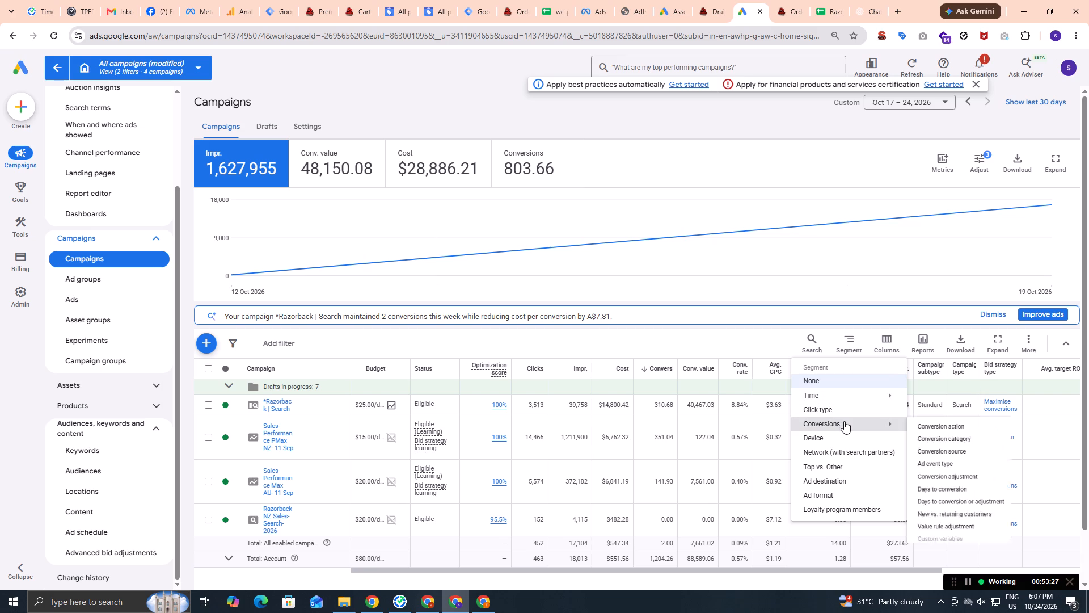
click(959, 429)
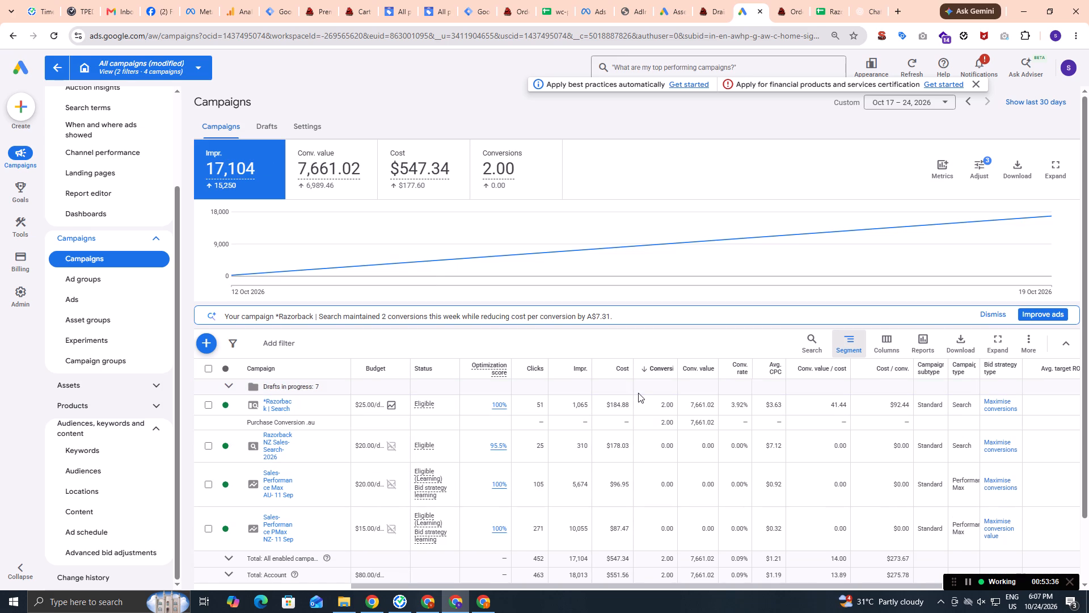
click(785, 5)
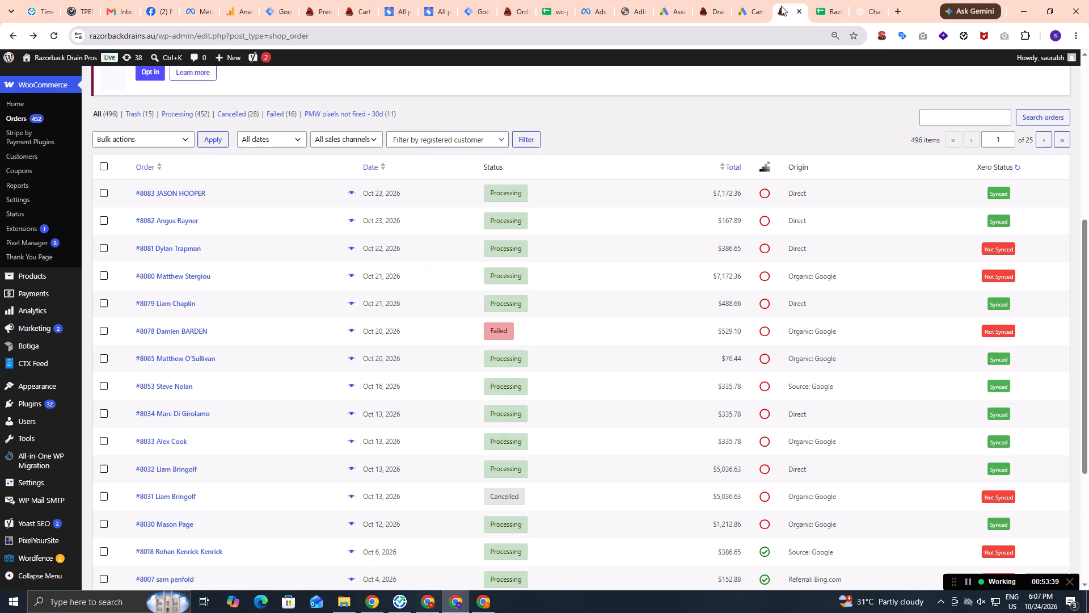
click(824, 0)
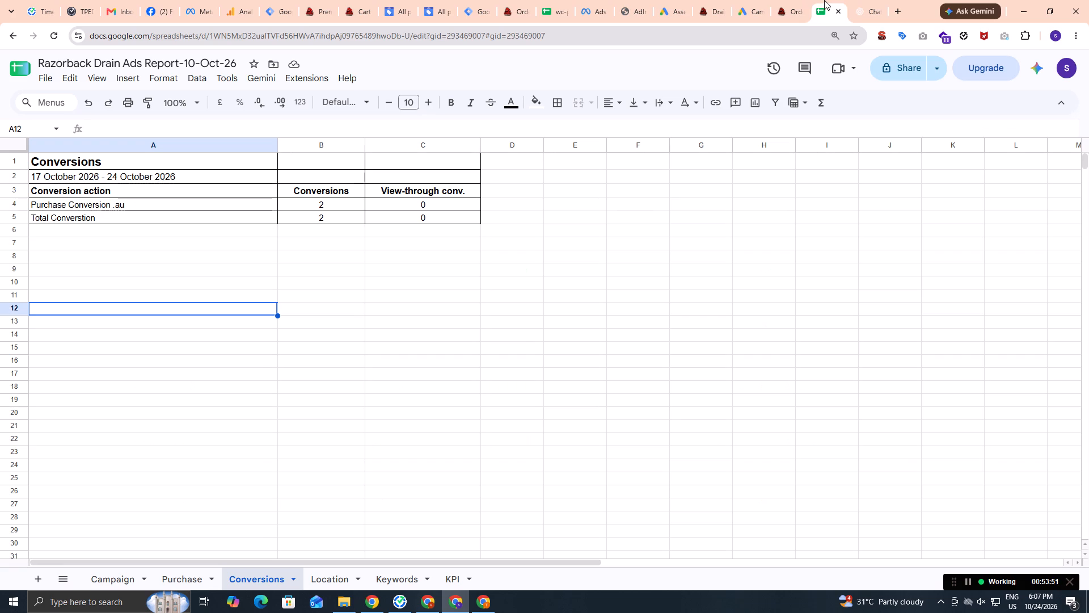
Pause the work time tracker for a break.
click(970, 579)
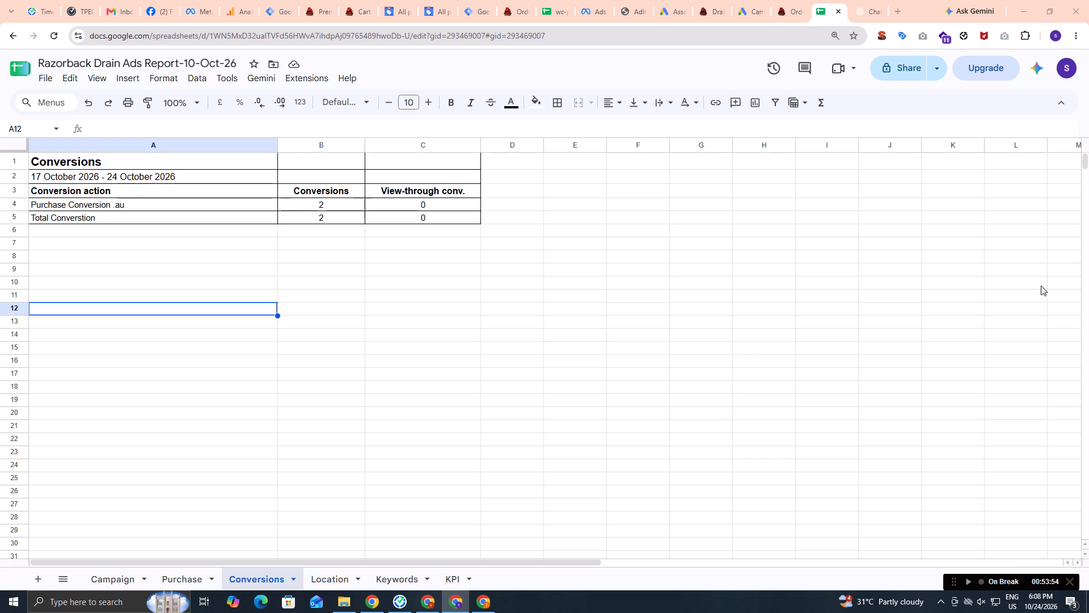
Close the open browser windows, including the Instagram Content Strategy chat and Inlakesh content plan, and force-close the unresponsive browser.
click(1080, 11)
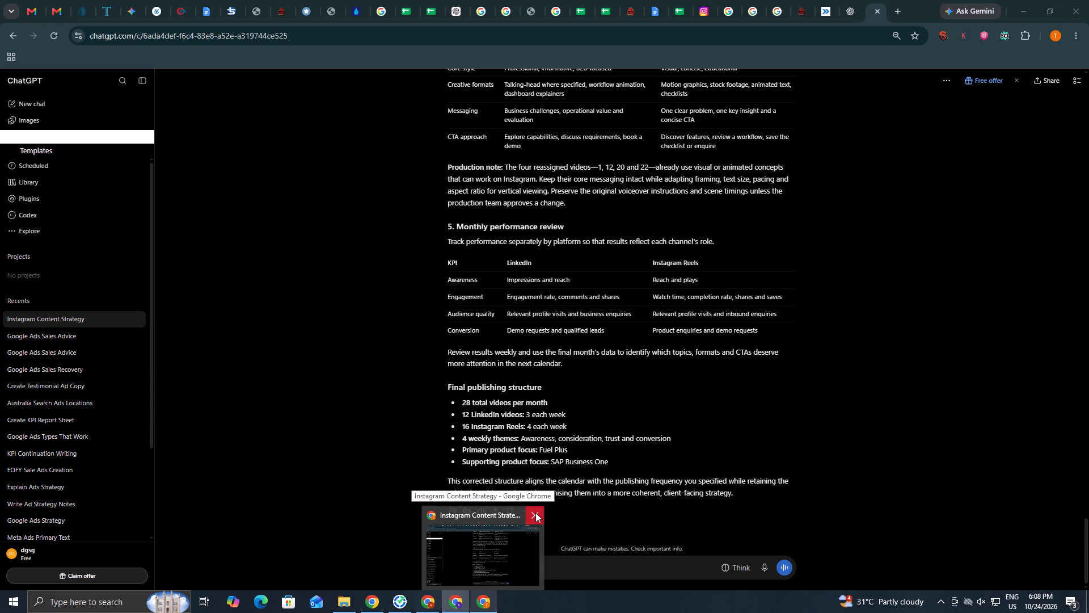
click(535, 513)
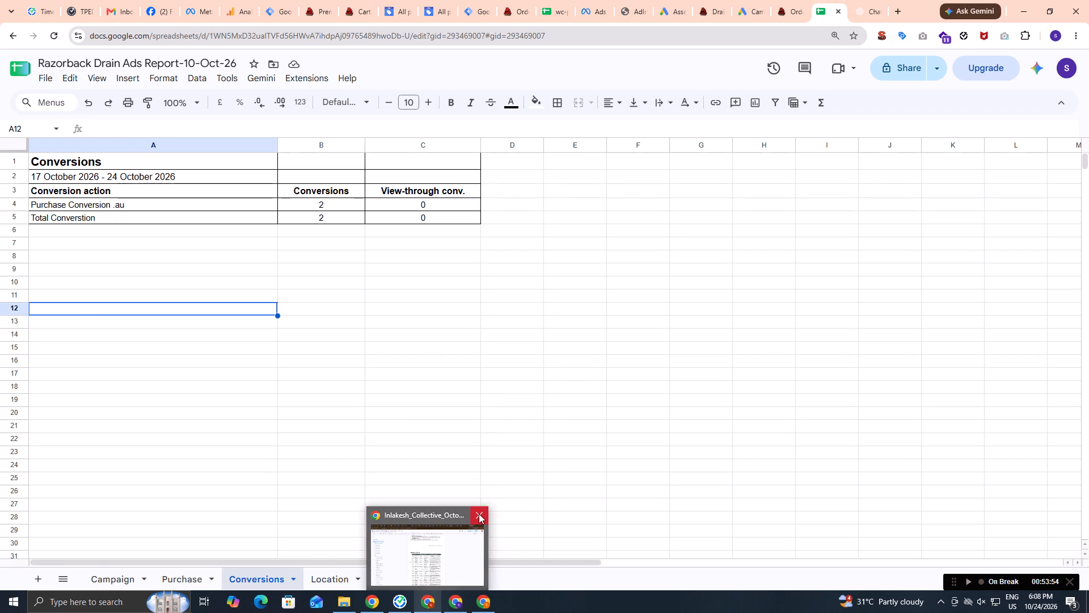
click(479, 514)
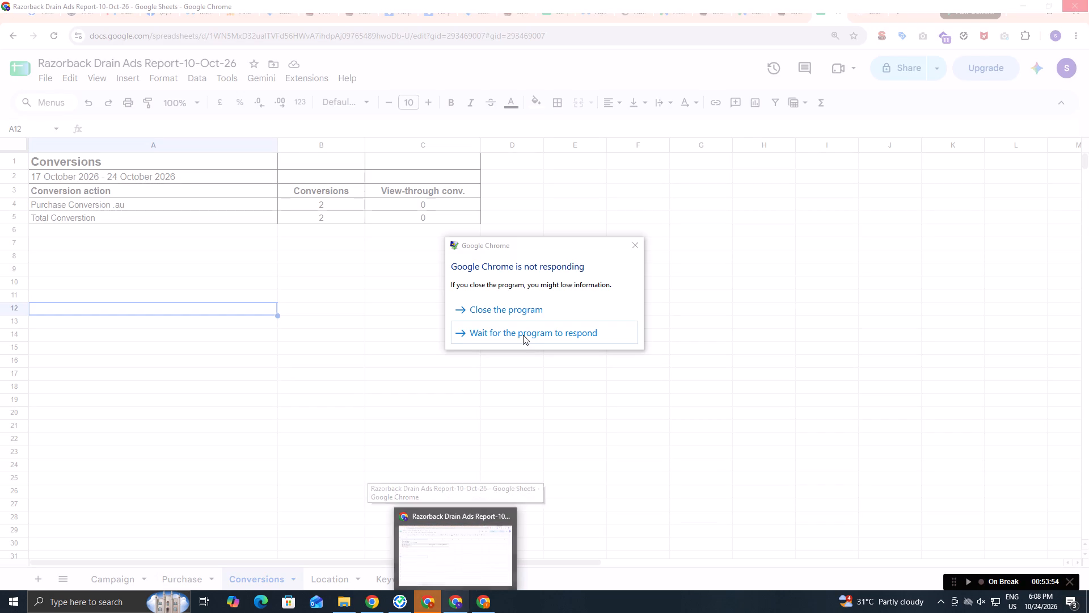
click(517, 308)
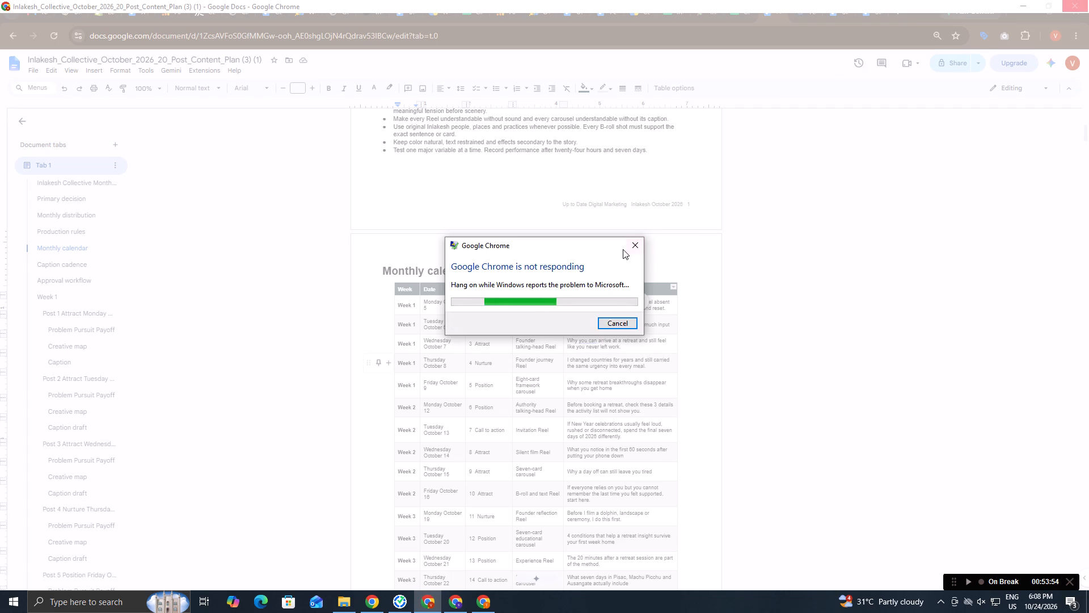